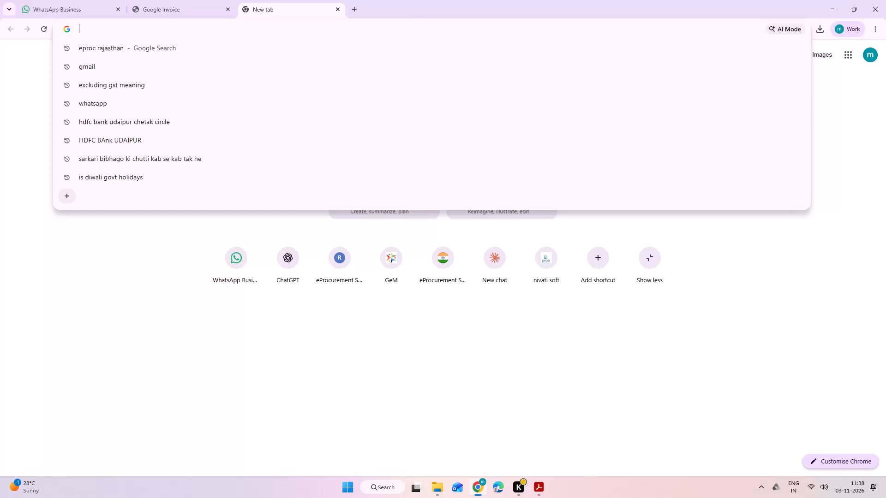
Open the previously visited Google Drive folder for the 24.09.2026 medicine surgical suture SWM tender.
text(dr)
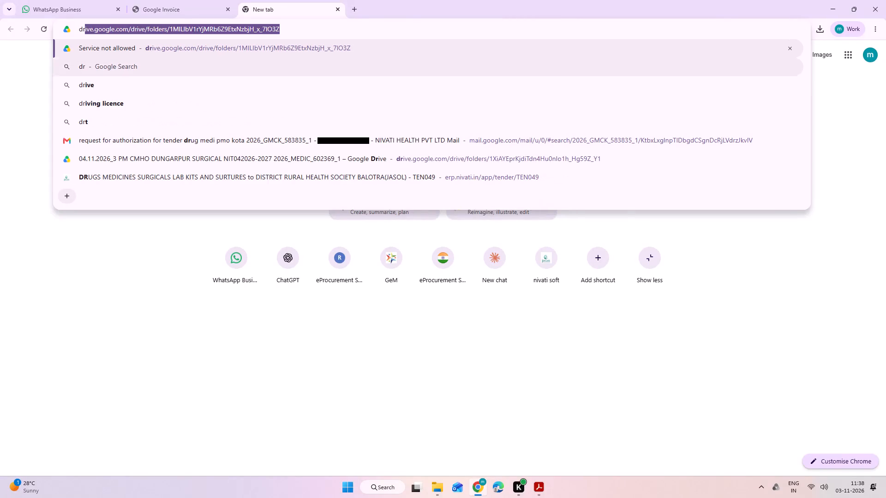
click(126, 52)
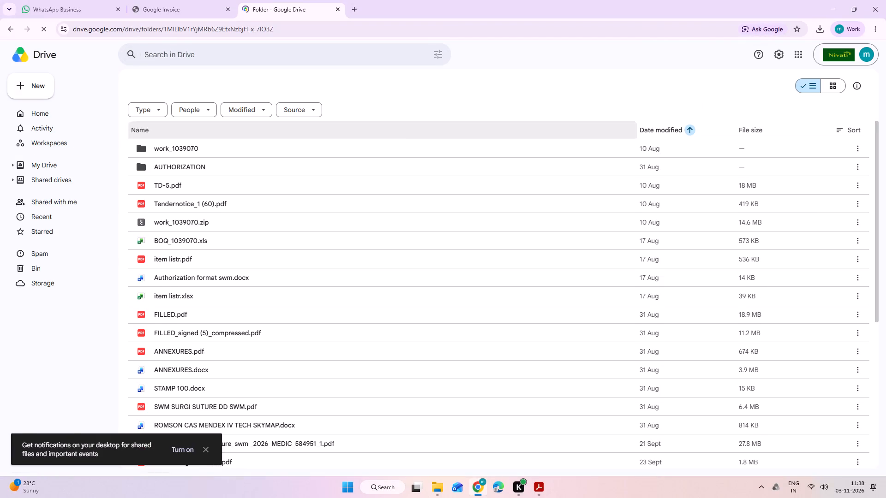
middle_click(298, 5)
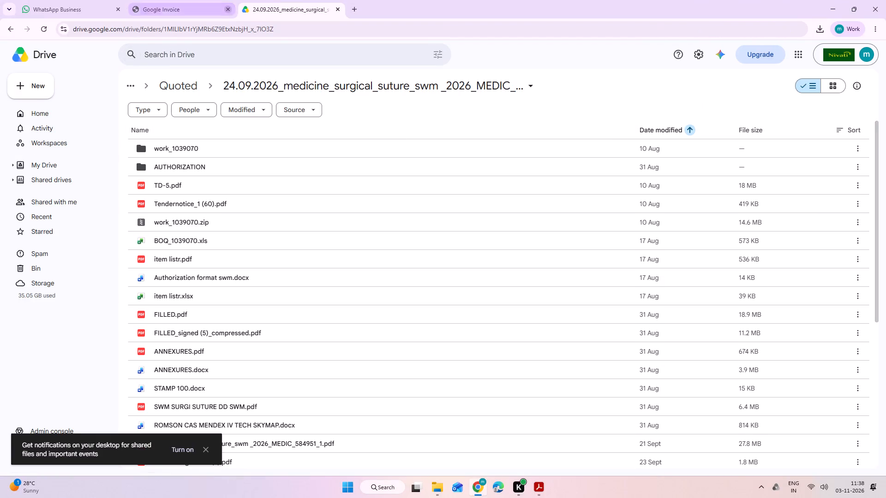
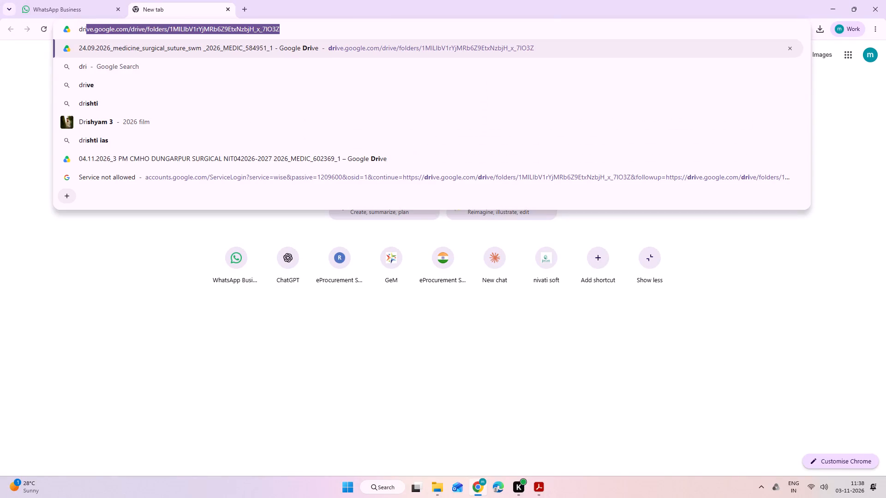
Open the previously visited Google Drive folder for the 04.11.2026 3 PM CMHO DUNGARPUR SURGICAL tender.
click(110, 167)
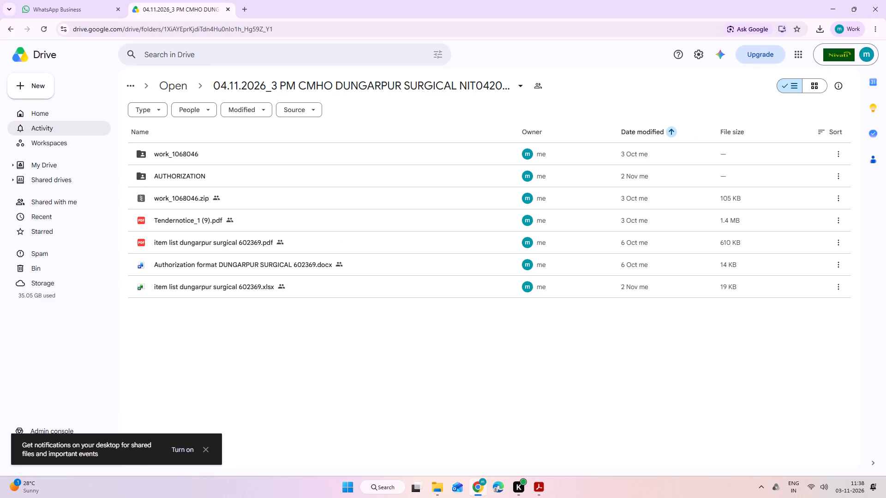
Open the Google account options for the signed-in Drive account.
click(867, 52)
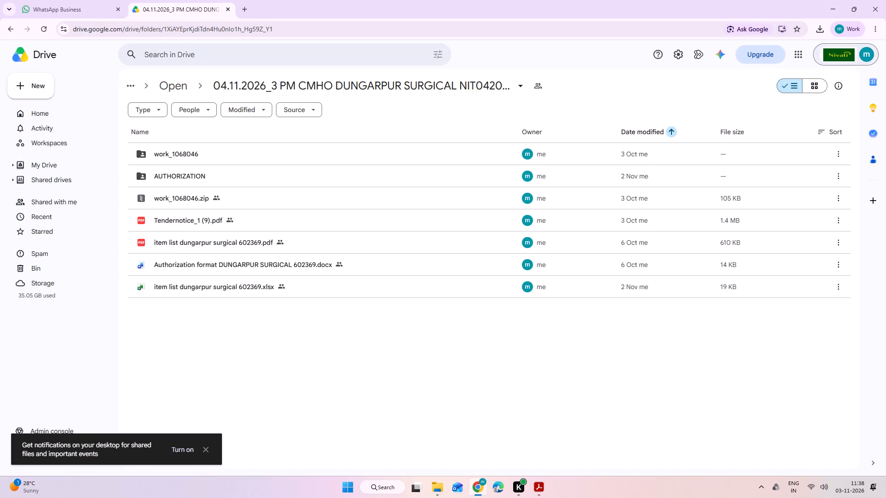
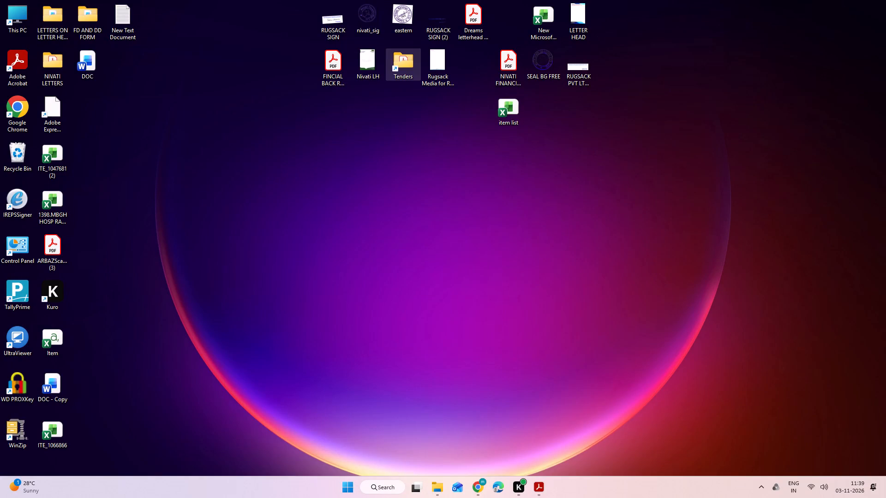
Dismiss the shortcut problem dialog for the Tenders desktop shortcut.
click(551, 243)
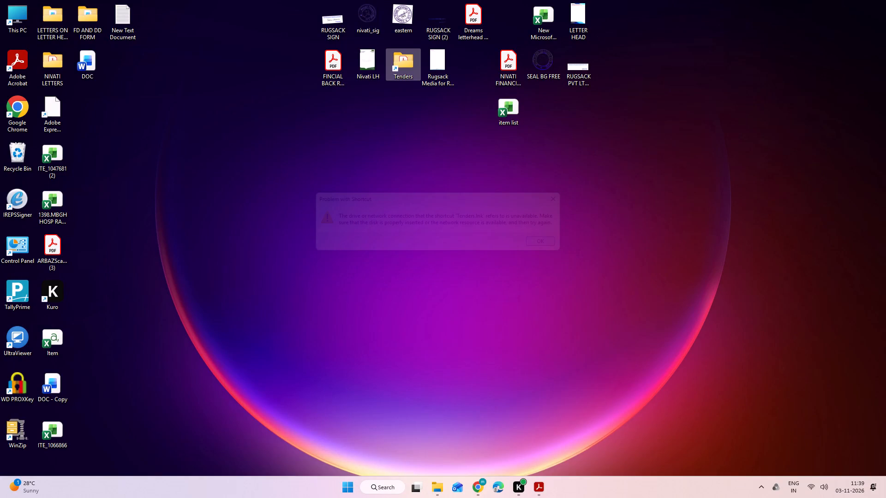
Open the Google Drive desktop app from the recent searches.
key(super+q)
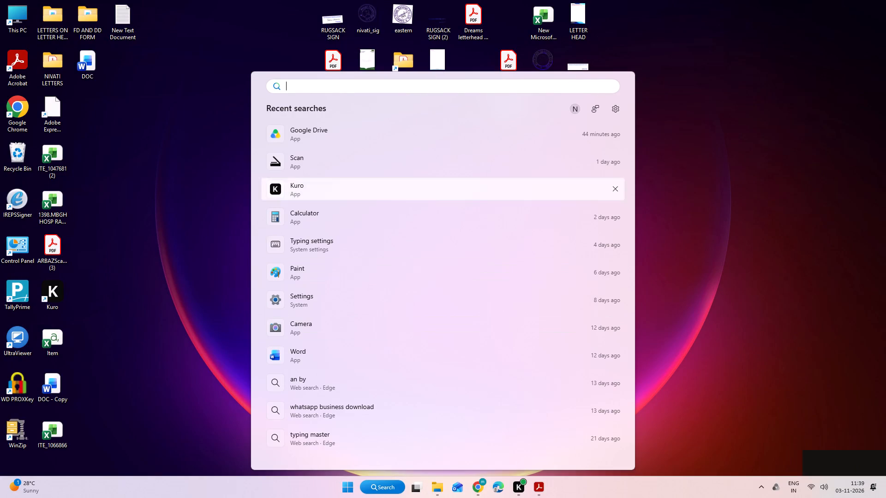
click(338, 132)
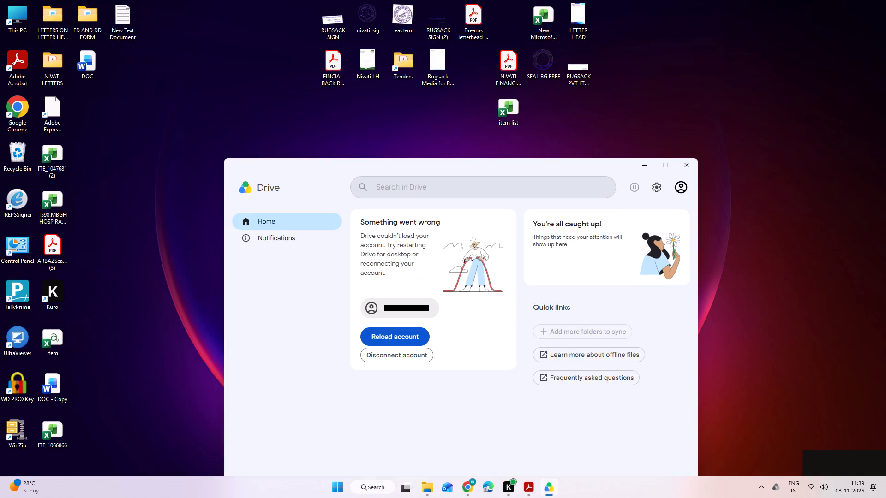
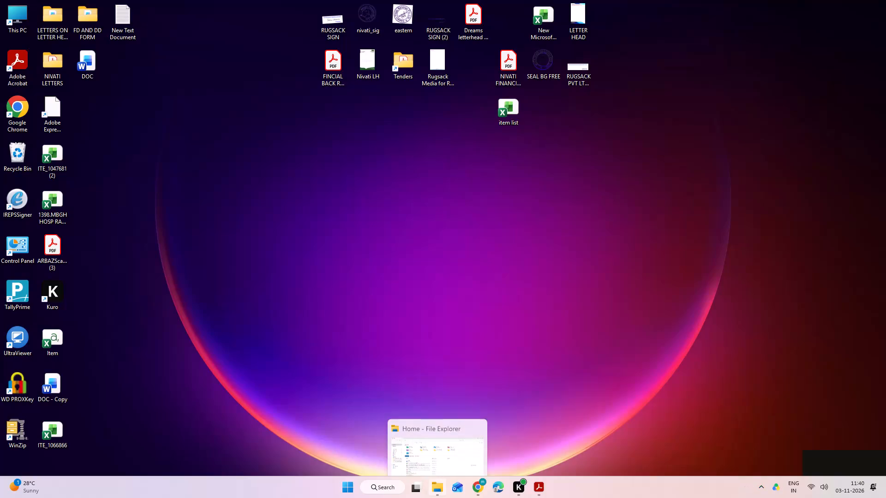
Switch to the File Explorer window that is already open on Home.
click(435, 454)
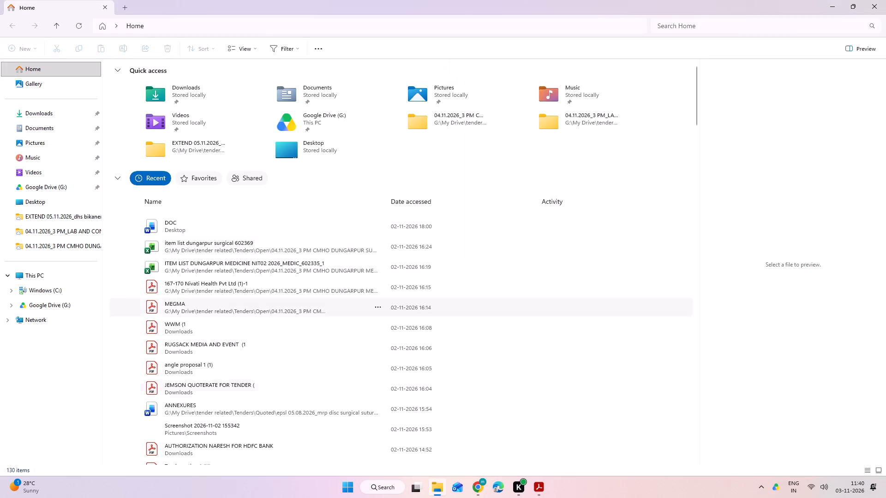
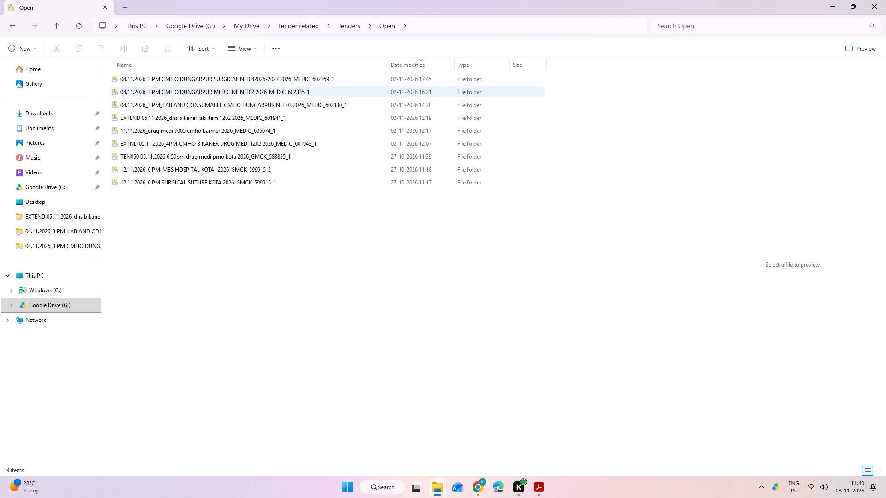
Open the name of the CMHO DUNGARPUR SURGICAL folder for editing and select the tender ID text at its end, through 602369_1.
click(198, 81)
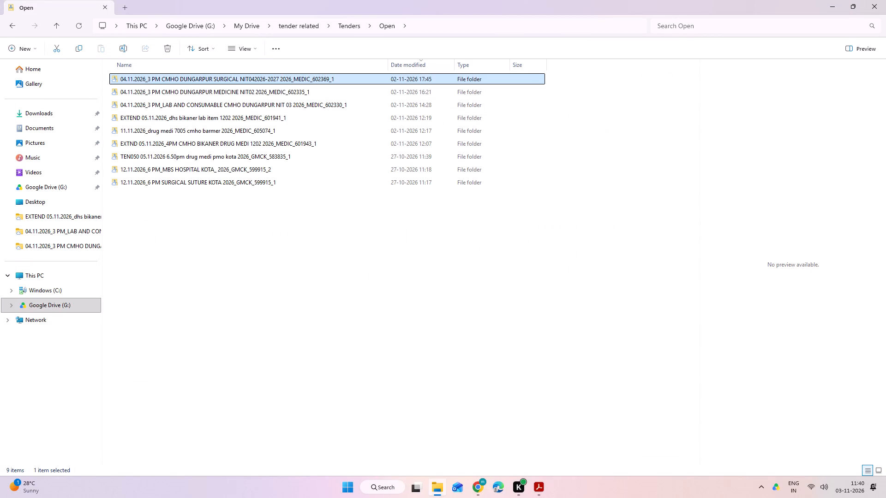
click(275, 77)
click(341, 77)
drag(345, 80, 298, 94)
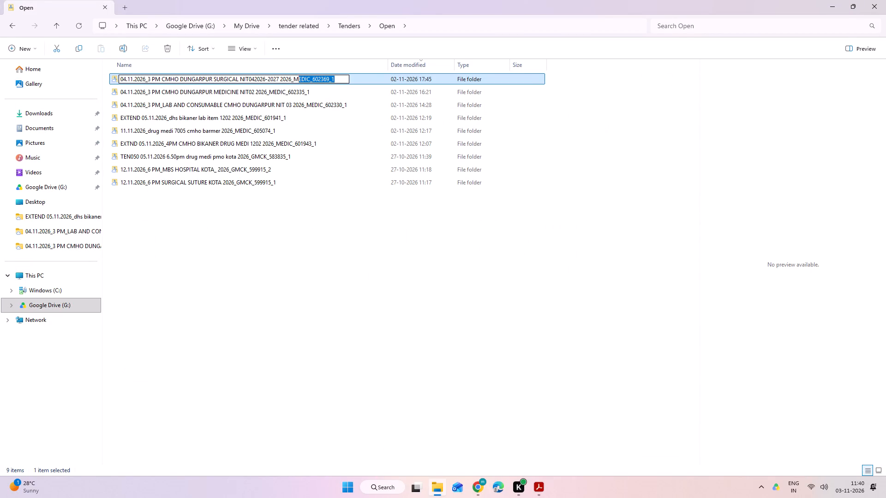
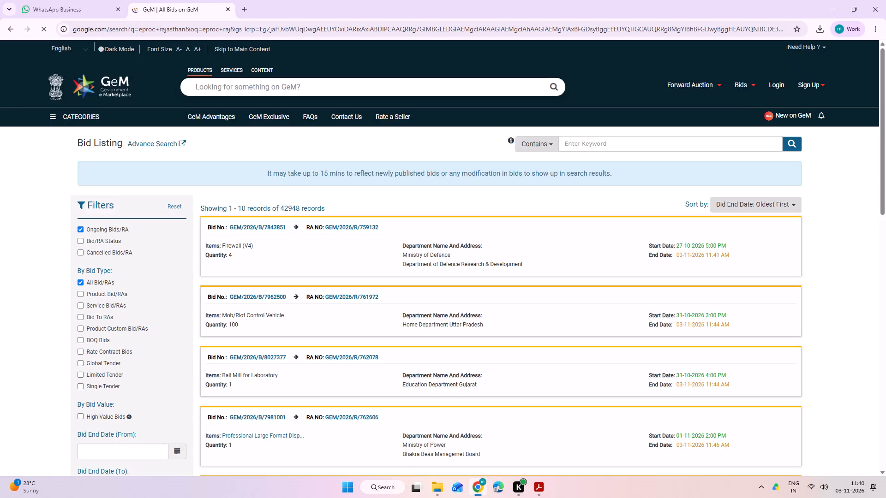
Open the Rajasthan eProcurement portal in Chrome and search its tenders for the copied CMHO Dungarpur surgical tender ID, 602369_1.
click(245, 145)
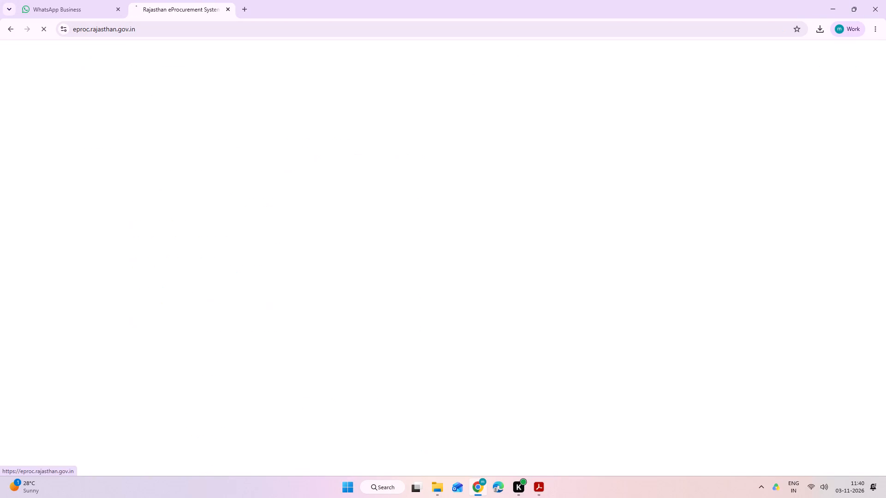
click(599, 261)
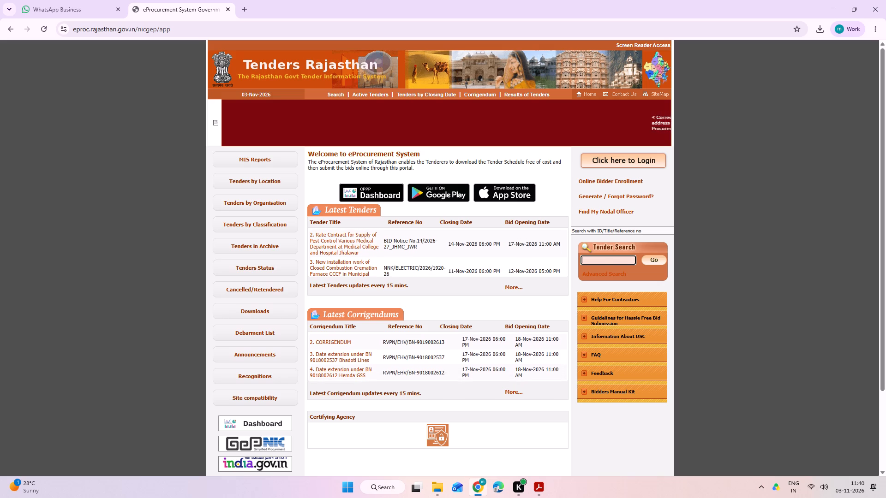
key(ctrl+v)
click(652, 261)
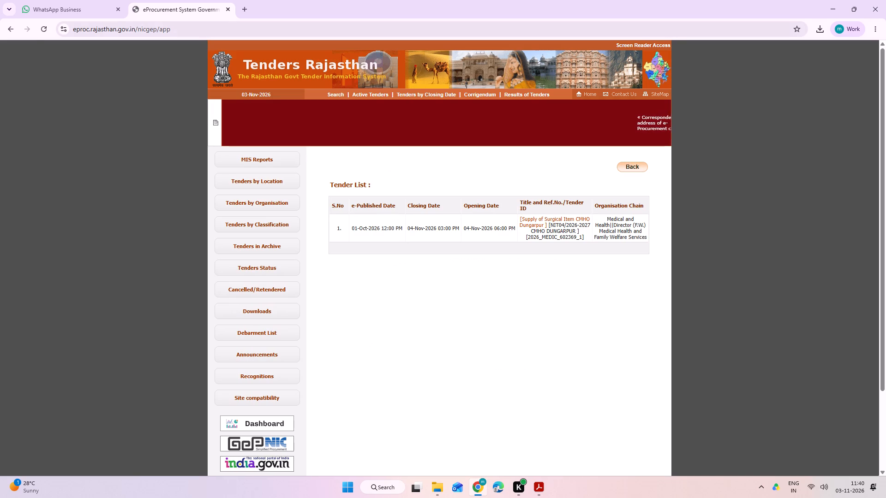
Copy tender ID 2026_MEDIC_601941_1 from the dhs bikaner lab item folder name in File Explorer and search for it from the eProcurement portal's home page.
click(584, 97)
key(alt+Tab)
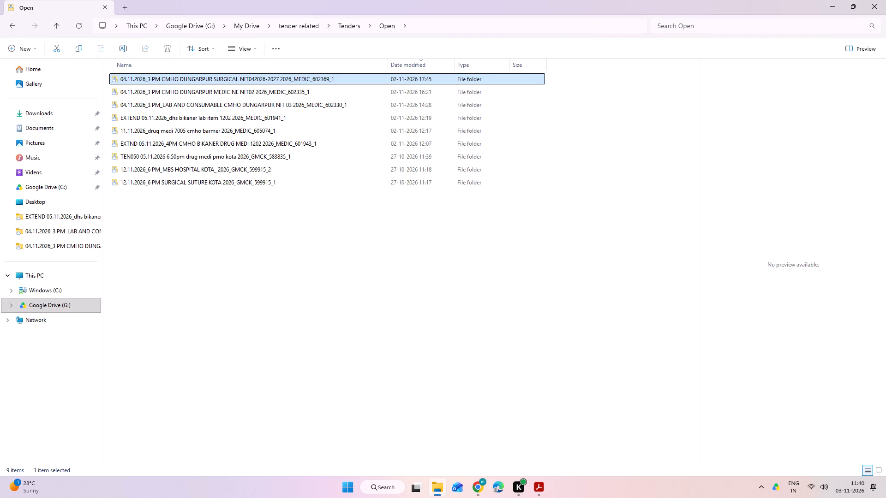
click(288, 118)
click(234, 119)
click(291, 119)
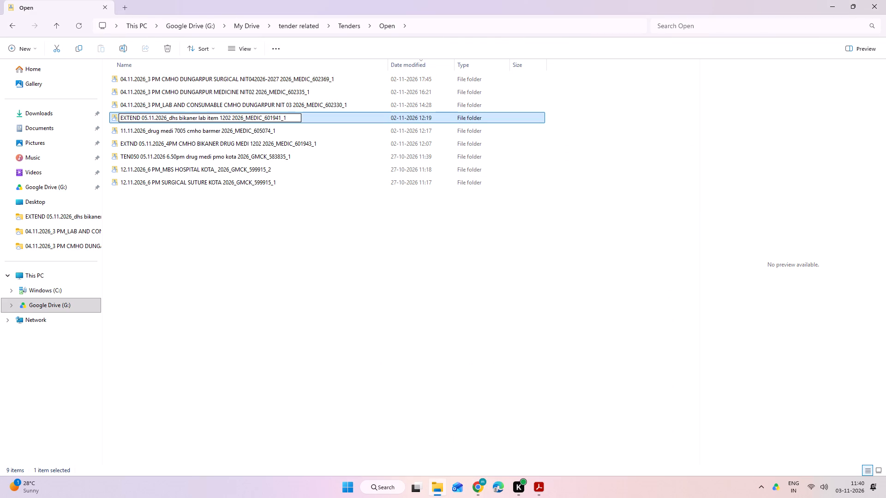
drag(293, 119, 263, 128)
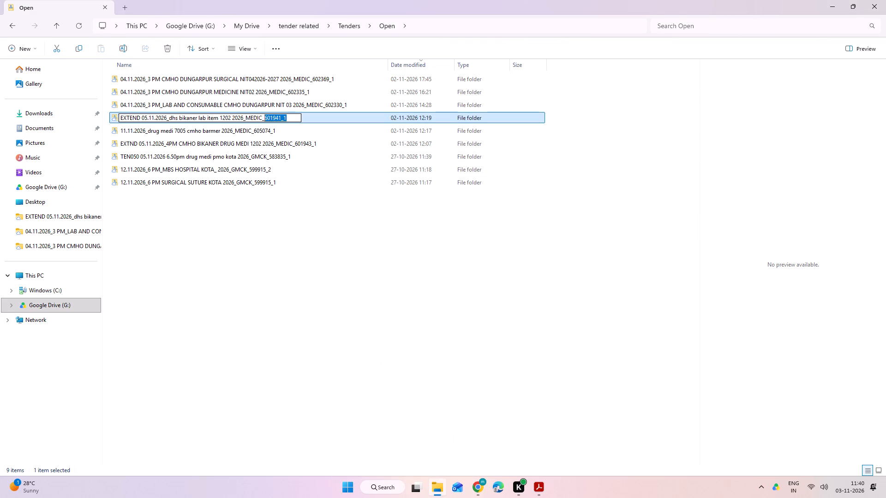
drag(263, 128, 232, 136)
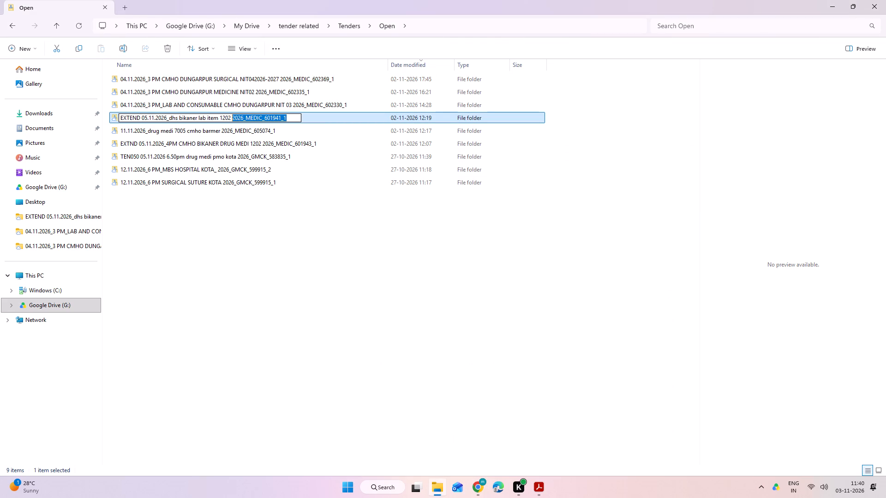
key(ctrl+c)
key(ctrl+c)
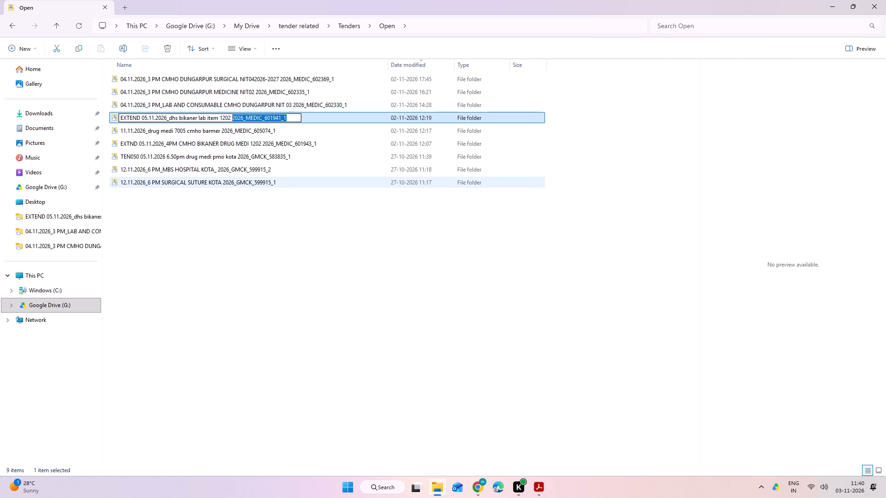
key(alt+Tab)
click(585, 261)
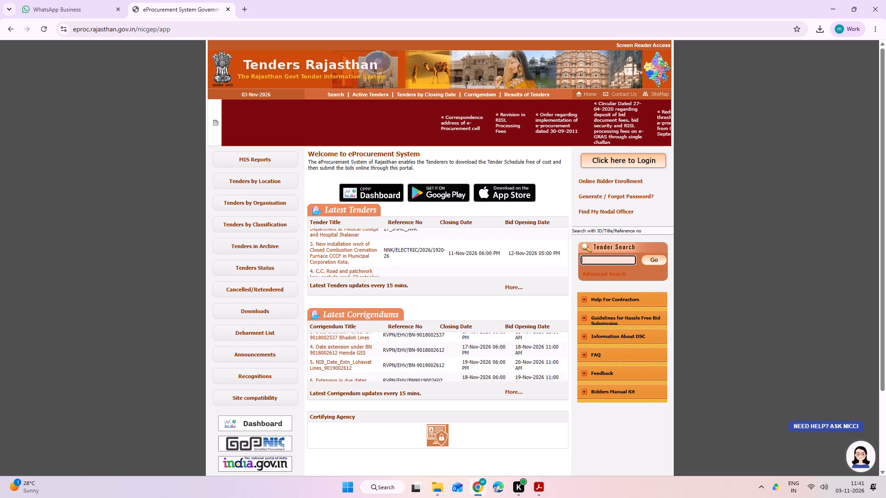
key(ctrl+v)
click(659, 265)
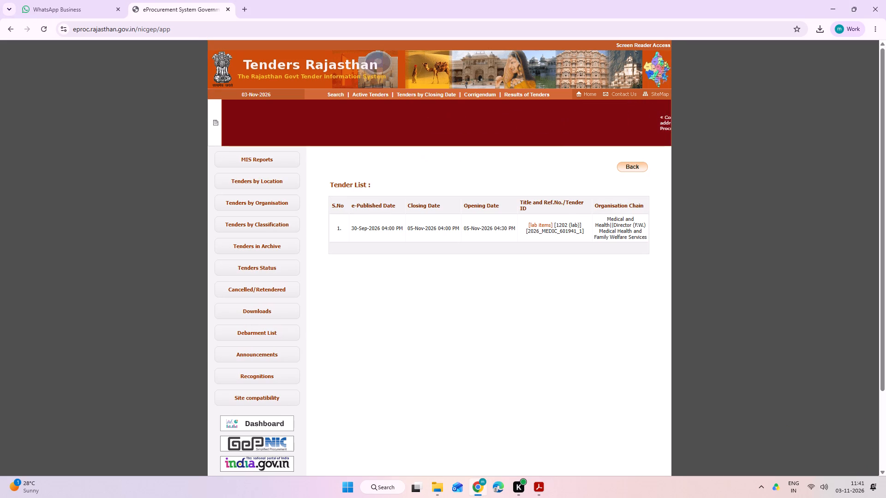
Copy tender ID 2026_GMCK_583835_1 from the drug medi pmo kota folder name in File Explorer and return to the eProcurement portal's home page.
key(alt+Tab)
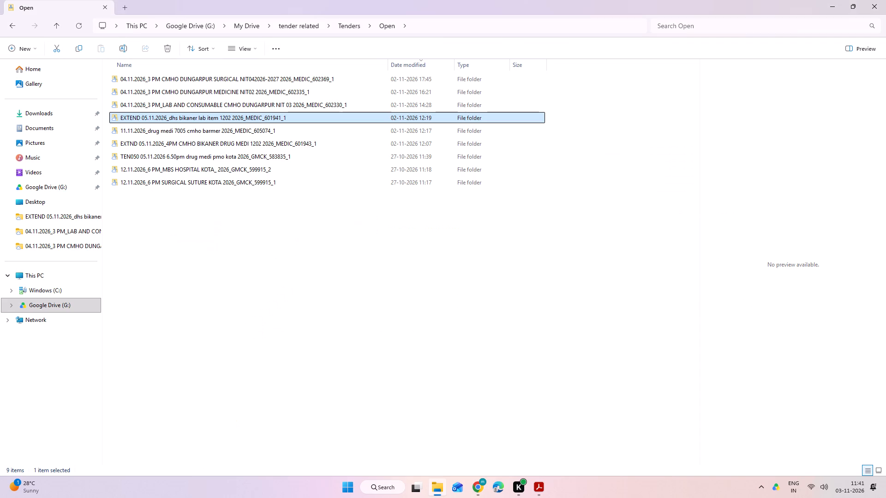
click(287, 155)
click(308, 156)
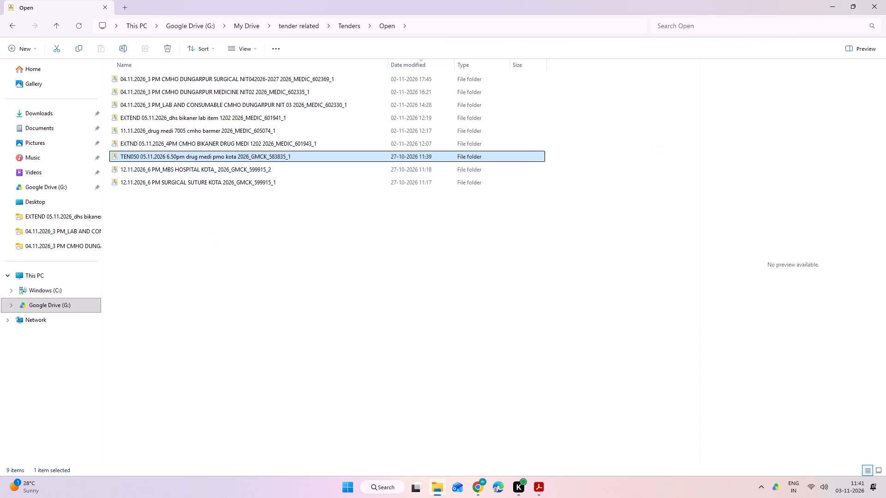
click(300, 158)
drag(304, 158, 260, 168)
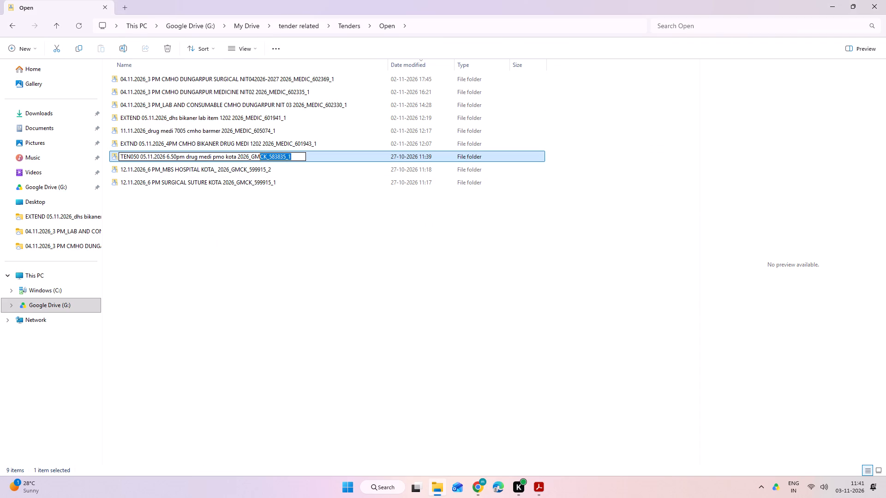
drag(260, 168, 239, 175)
key(ctrl+c)
key(alt+Tab)
click(586, 94)
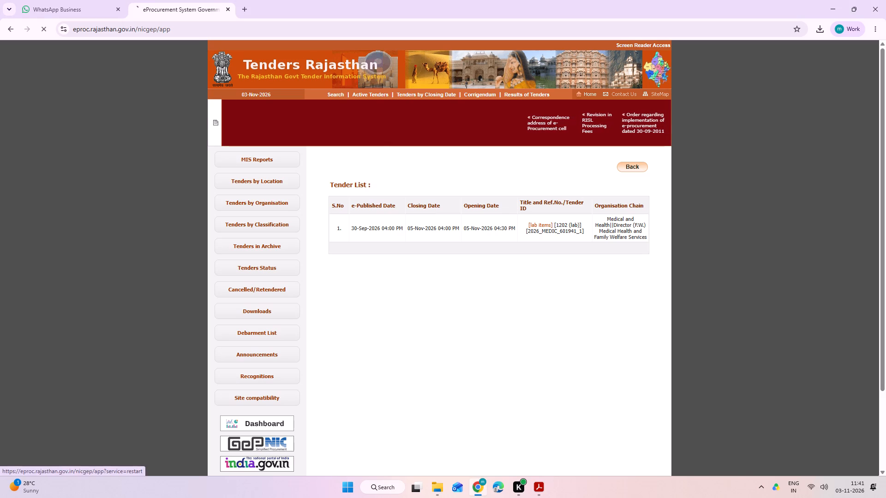
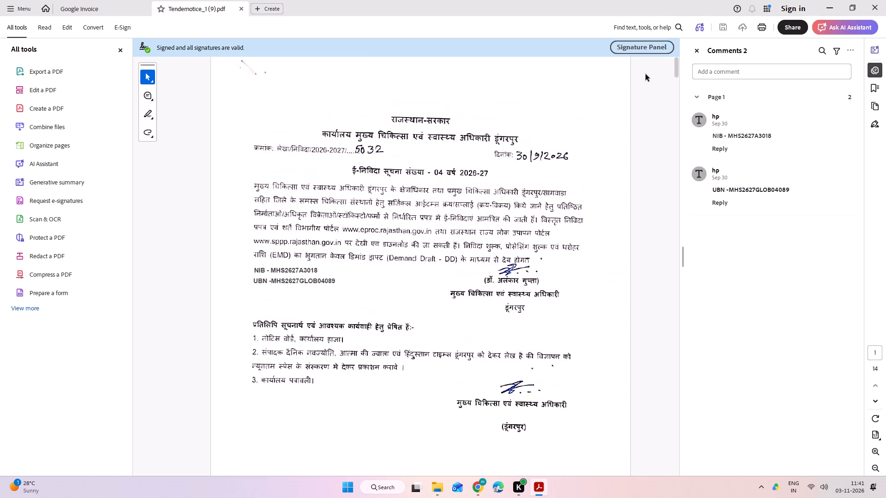
Close the comments pane and examine the first four pages of the CMHO Dungarpur surgical tender notice for its fees, dates and conditions.
click(693, 52)
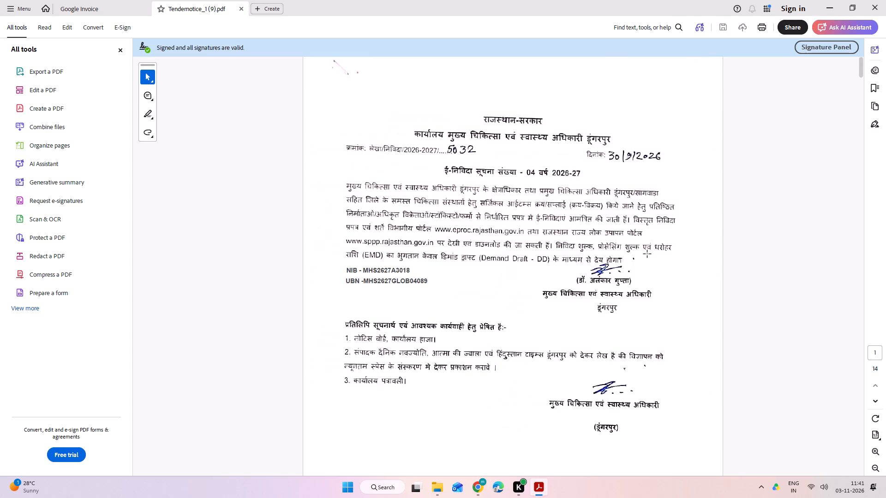
scroll(647, 252, down, 15)
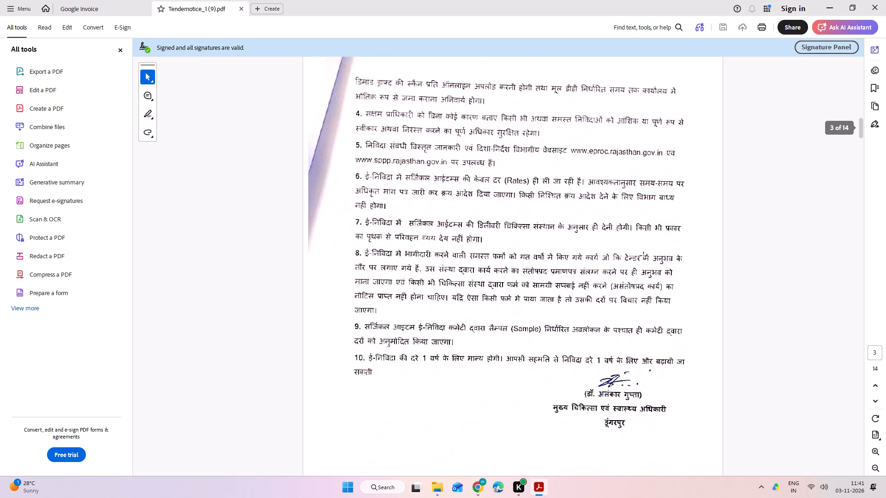
scroll(644, 256, down, 8)
scroll(595, 259, up, 4)
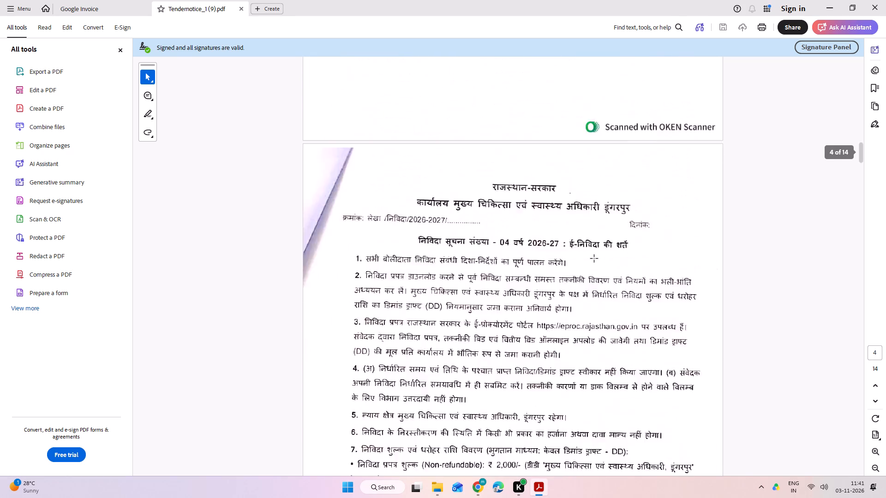
scroll(594, 259, up, 12)
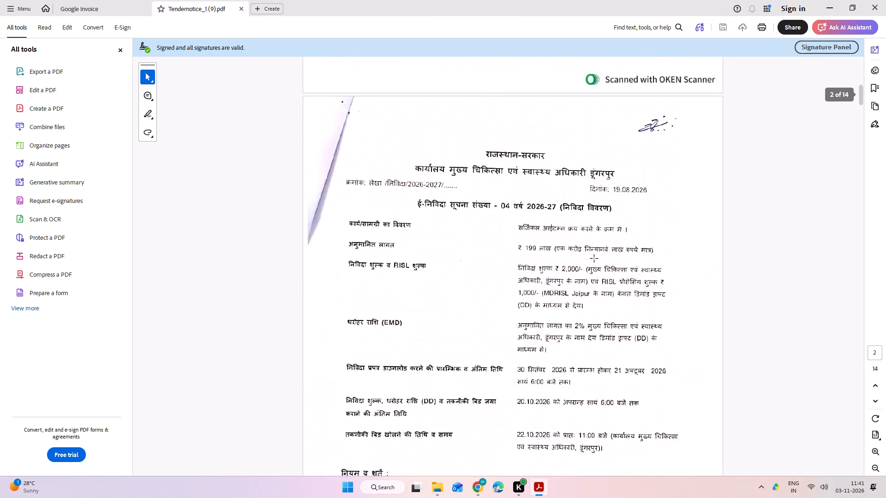
scroll(594, 259, up, 7)
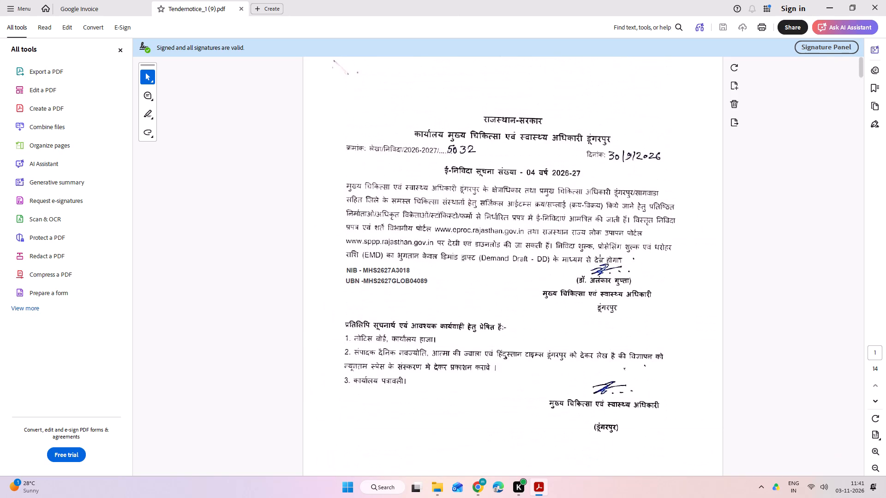
scroll(600, 259, down, 8)
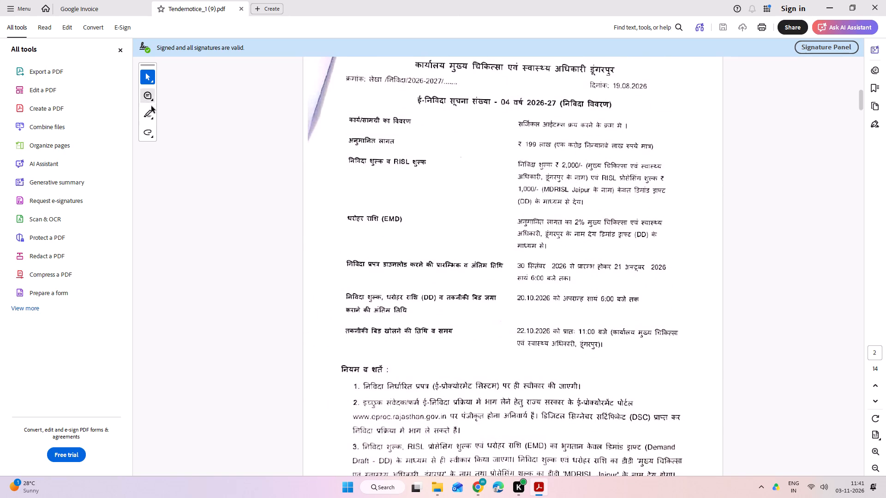
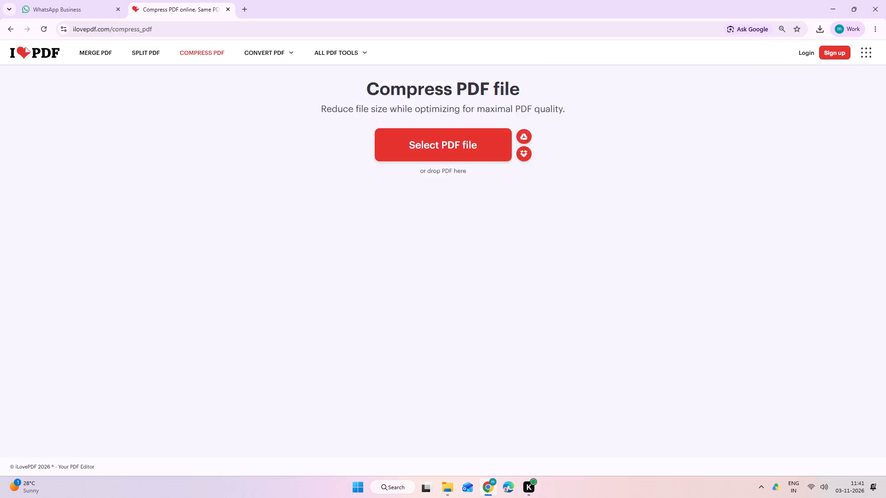
click(786, 197)
click(797, 443)
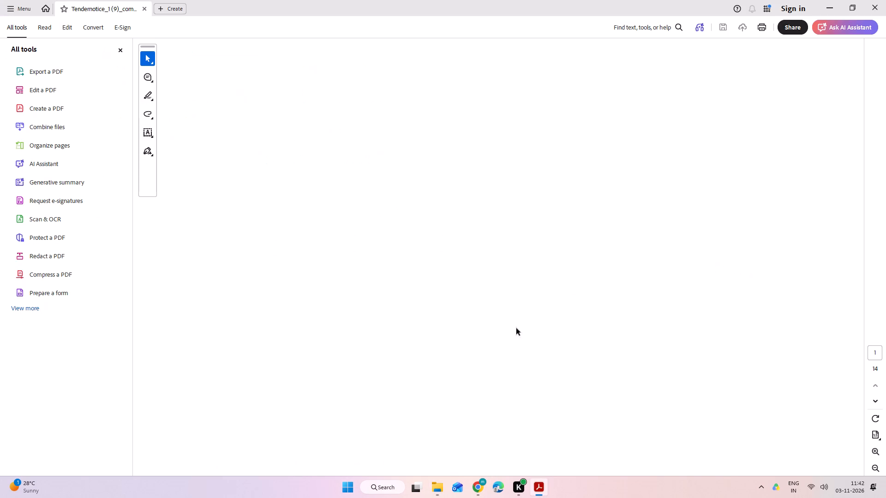
click(885, 0)
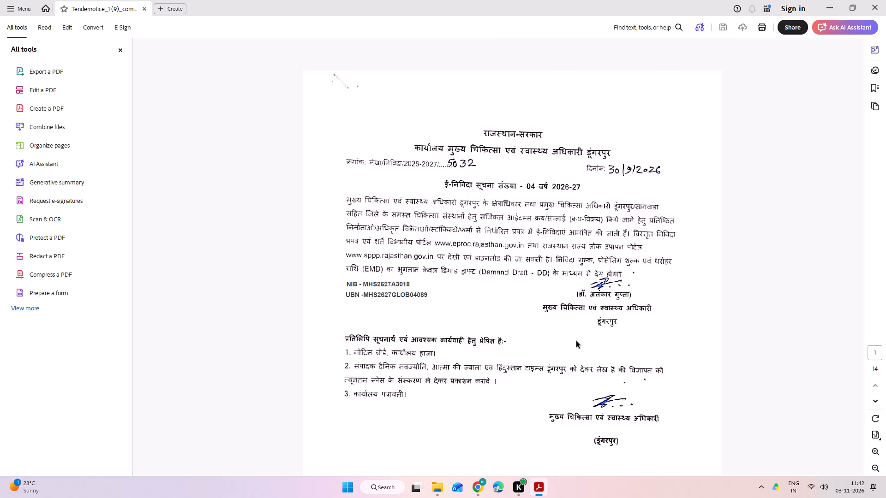
right_click(431, 168)
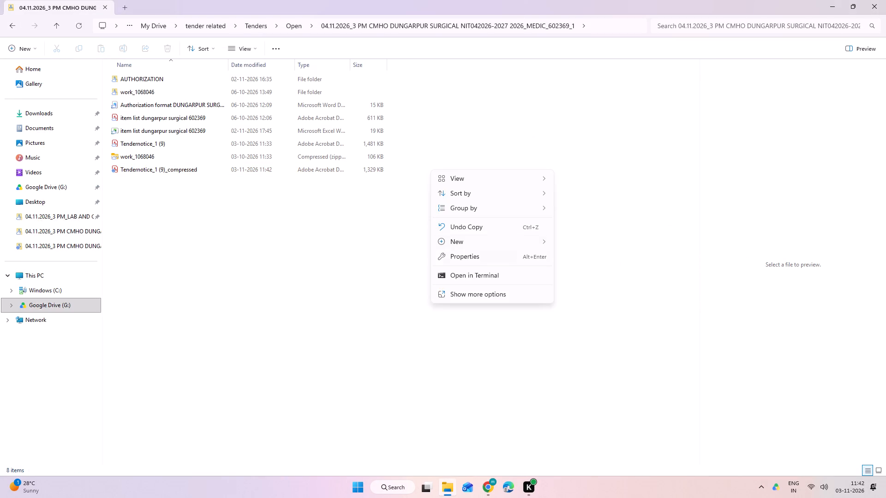
click(480, 290)
click(480, 205)
double_click(141, 154)
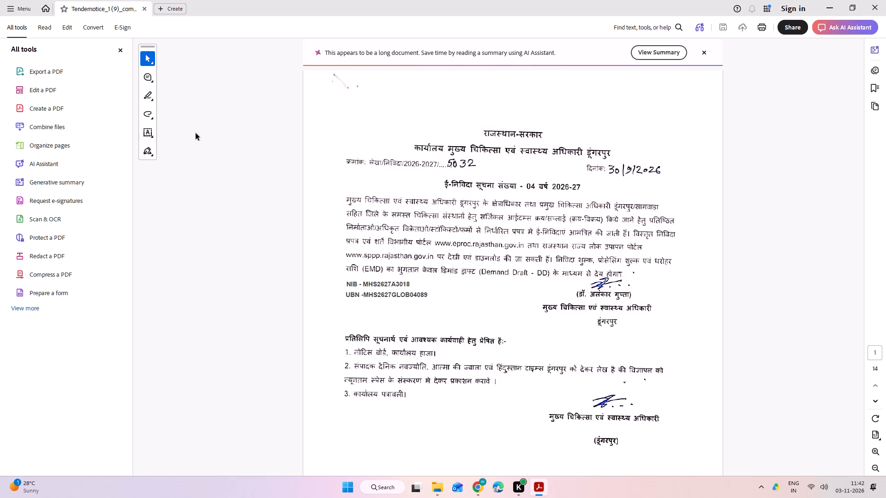
Add the text 5032 on the reference number line at the top of the notice's second page.
click(148, 134)
click(190, 131)
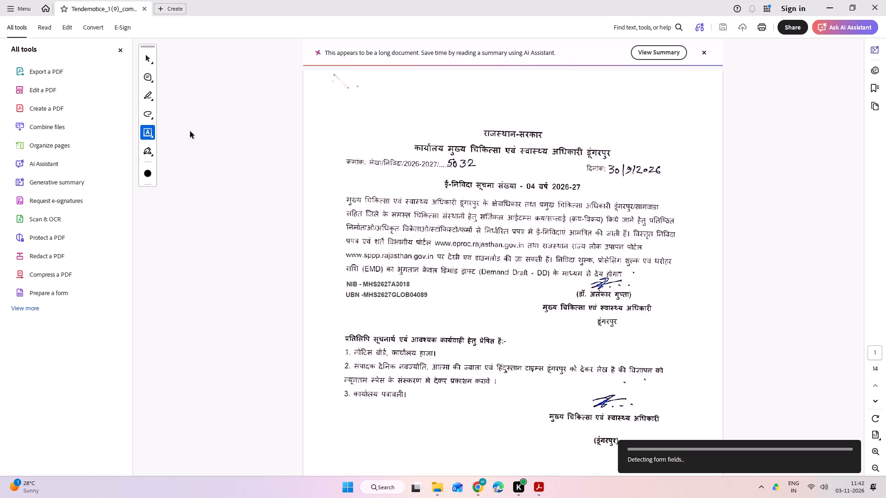
scroll(461, 252, down, 6)
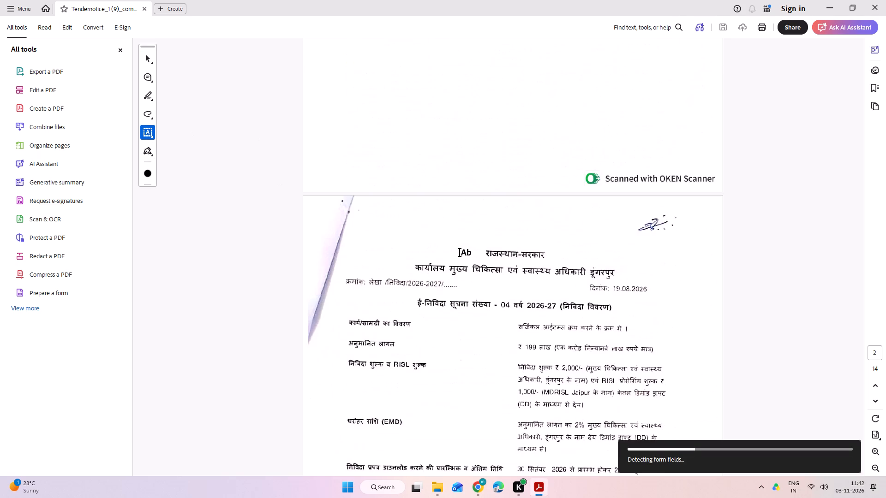
scroll(462, 279, down, 1)
click(450, 196)
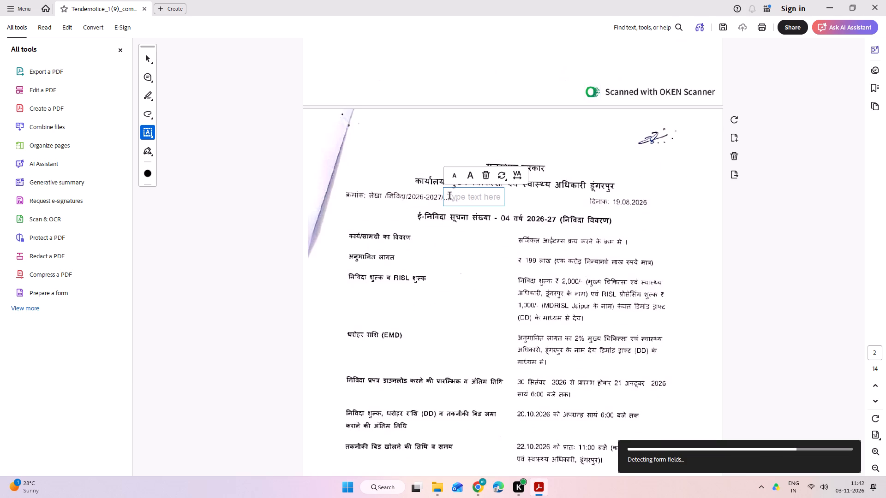
text(5032)
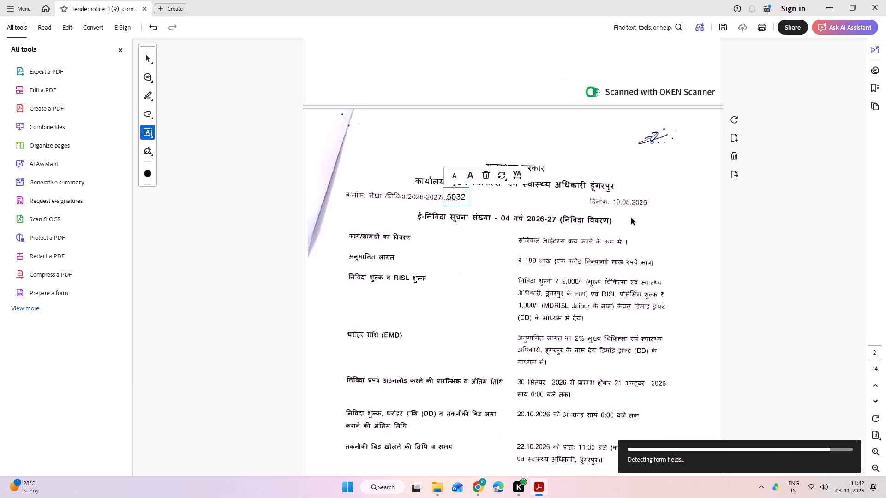
click(631, 218)
Fill in the reference number 5032 and the date 30.09.2026 in the header of the e-tender conditions on page 4.
scroll(631, 218, down, 1)
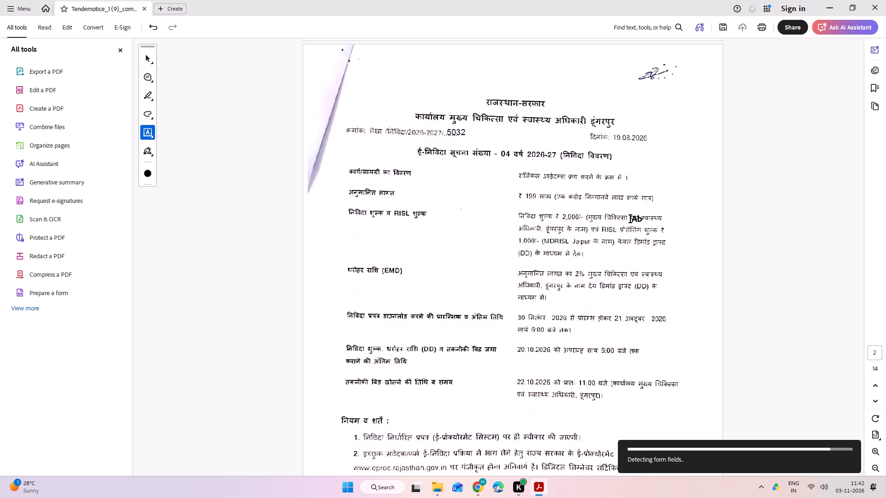
scroll(631, 218, down, 1)
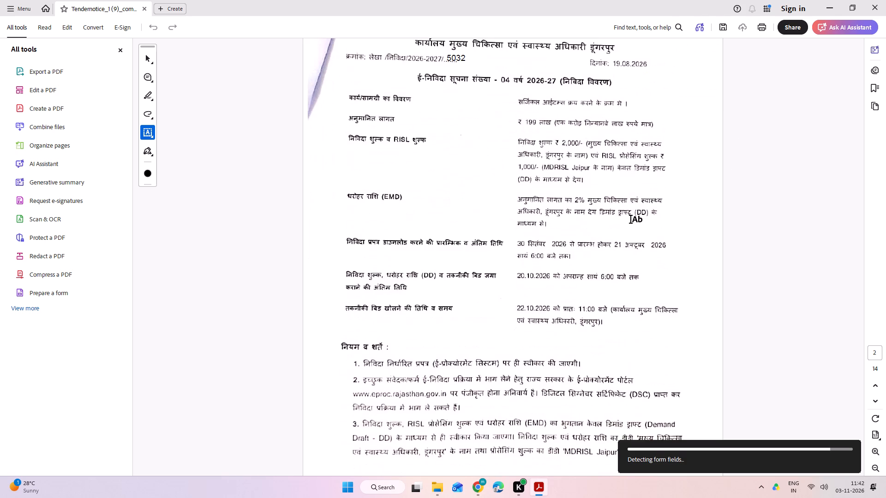
scroll(632, 219, down, 15)
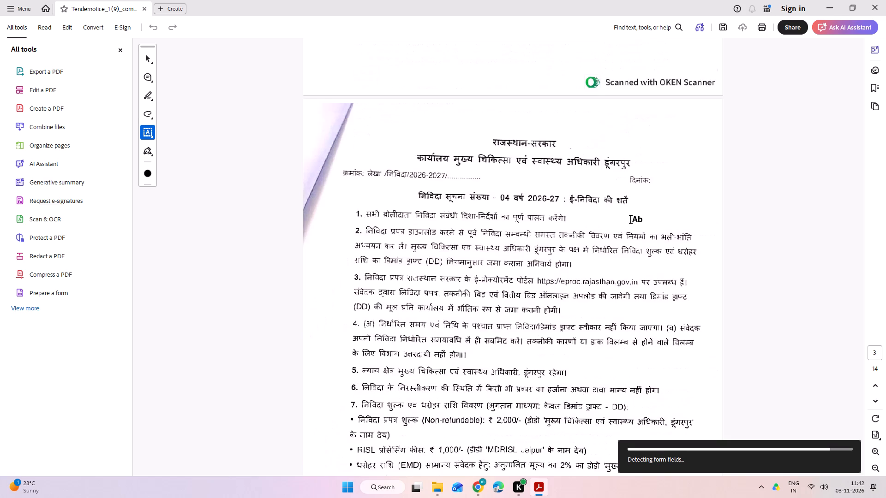
click(460, 168)
text(5032)
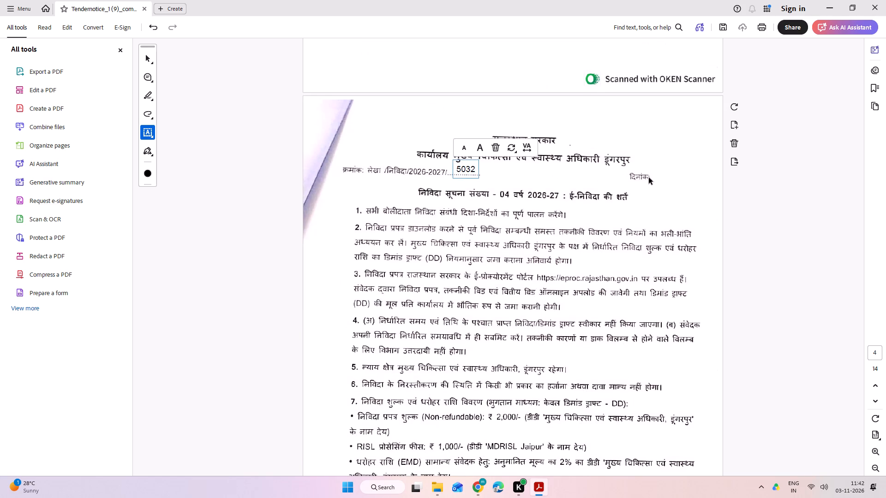
click(659, 173)
click(655, 176)
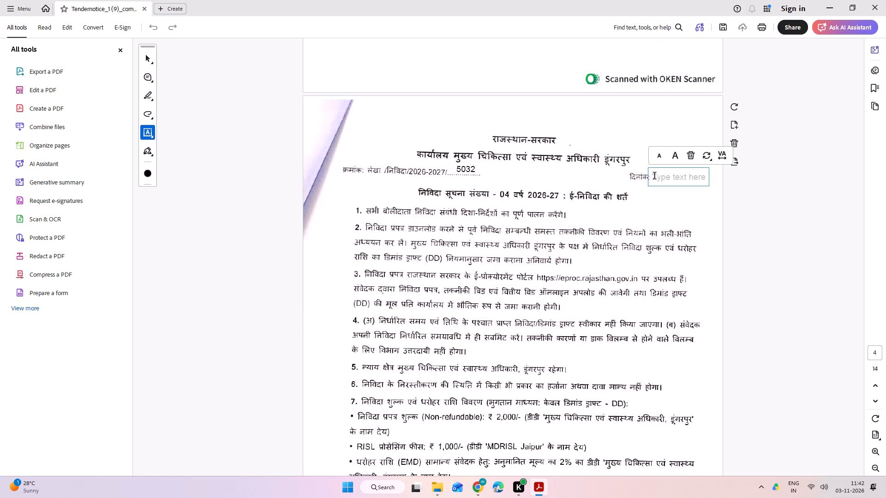
text(30.09.2026)
Enter "M/s NIVATI HEALTH PRIVATE LIMITED" on the bidder's name line of the Disclaimer on page 7.
scroll(665, 286, down, 3)
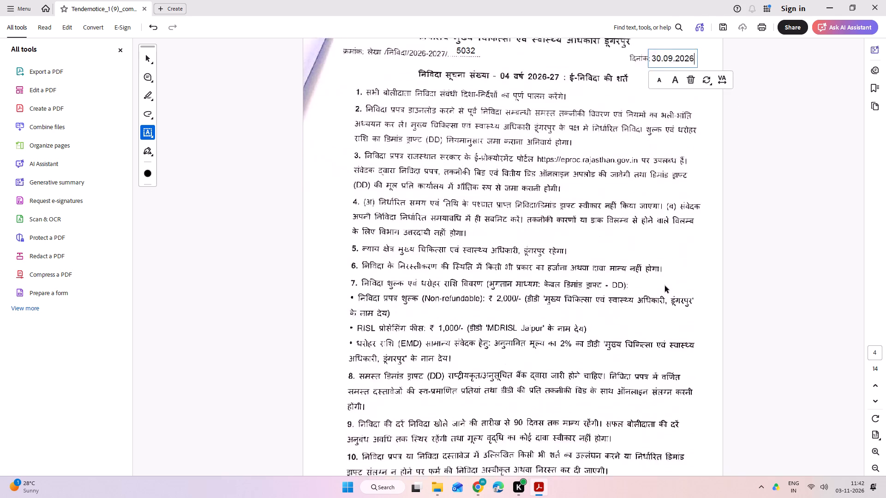
scroll(665, 286, down, 12)
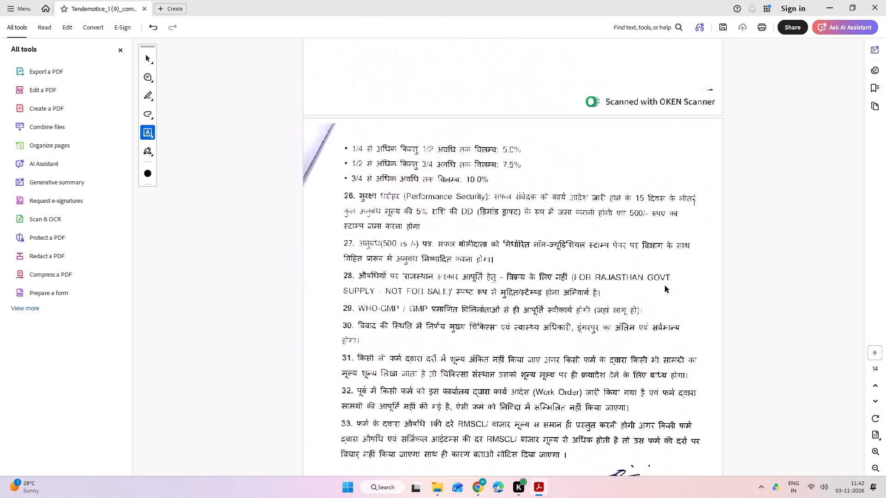
scroll(665, 286, down, 7)
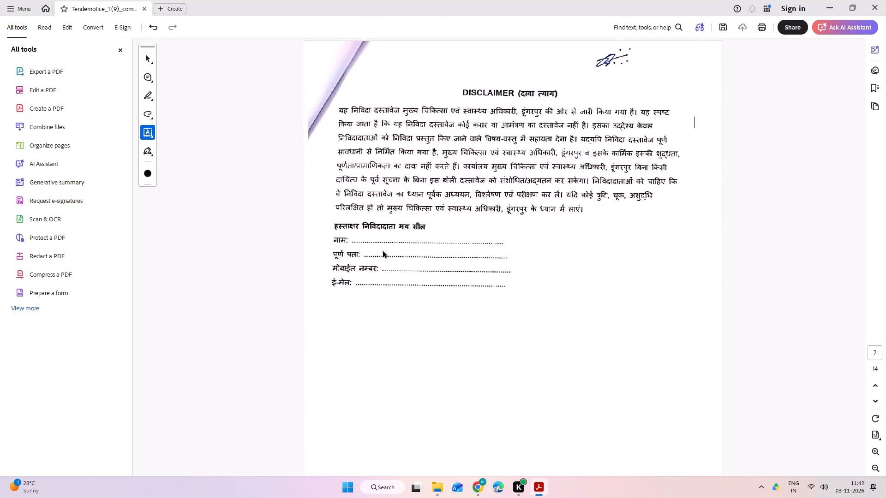
click(360, 238)
click(363, 238)
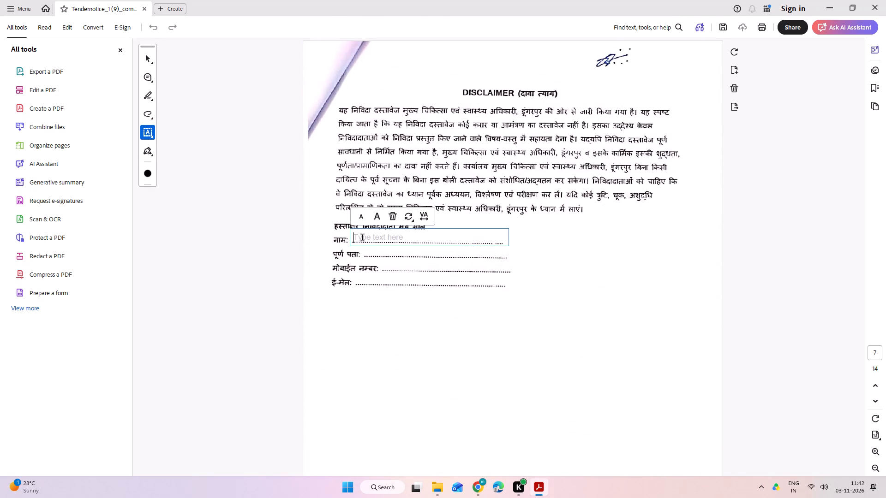
text(m/)
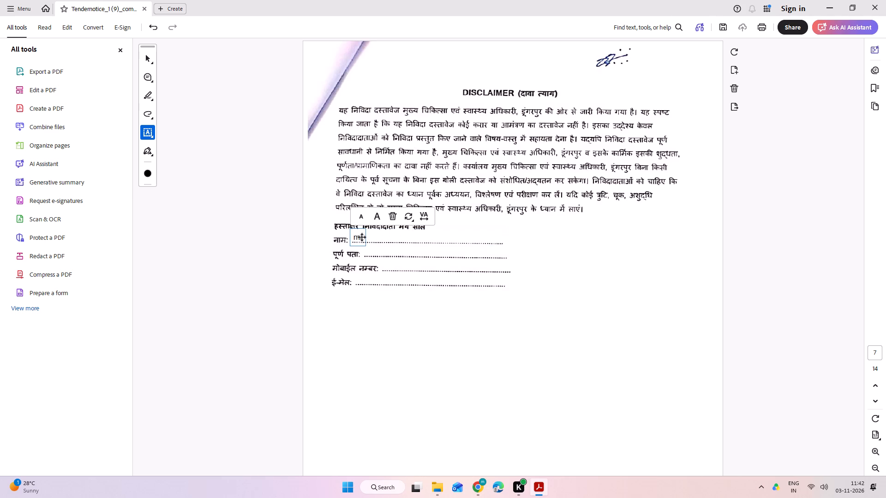
key(BackSpace)
key(BackSpace)
key(BackSpace)
key(shift+m)
text(/S)
key(space)
text(ni)
key(BackSpace)
key(BackSpace)
key(BackSpace)
key(BackSpace)
text(s)
key(space)
key(n)
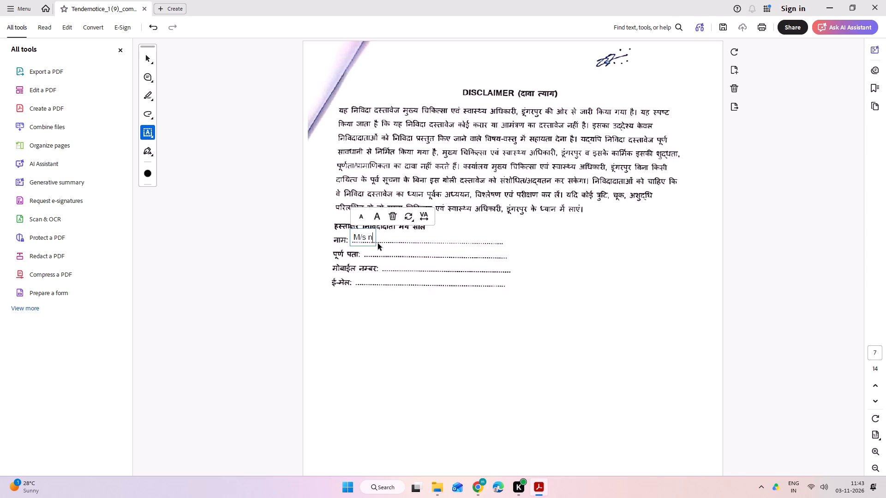
key(BackSpace)
text(NIVCAT)
key(BackSpace)
key(BackSpace)
key(BackSpace)
text(ATI HEALTH PRIVATE LIMITED)
click(700, 374)
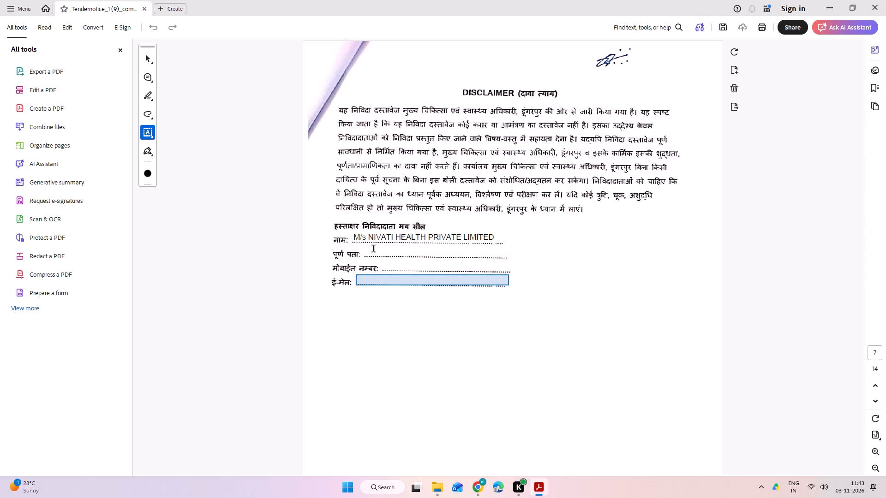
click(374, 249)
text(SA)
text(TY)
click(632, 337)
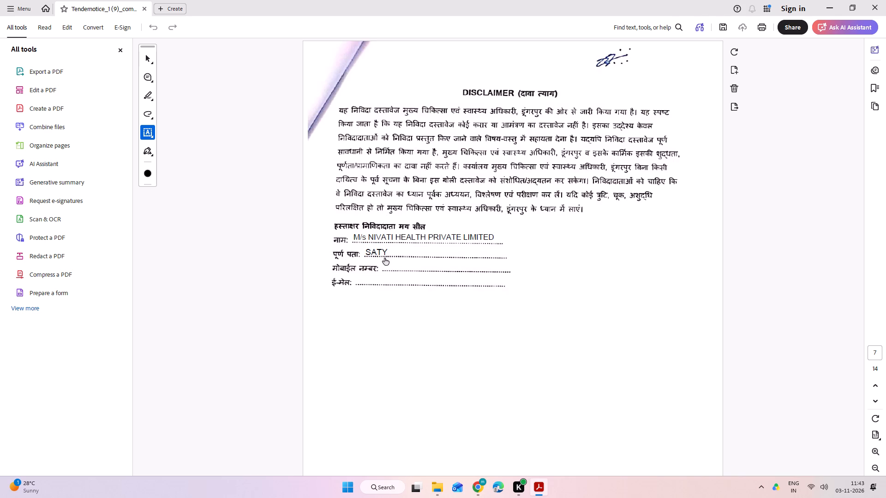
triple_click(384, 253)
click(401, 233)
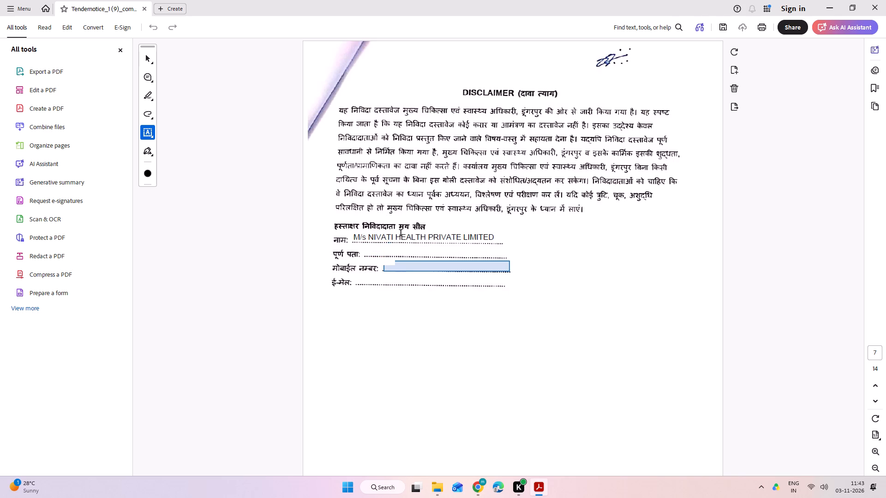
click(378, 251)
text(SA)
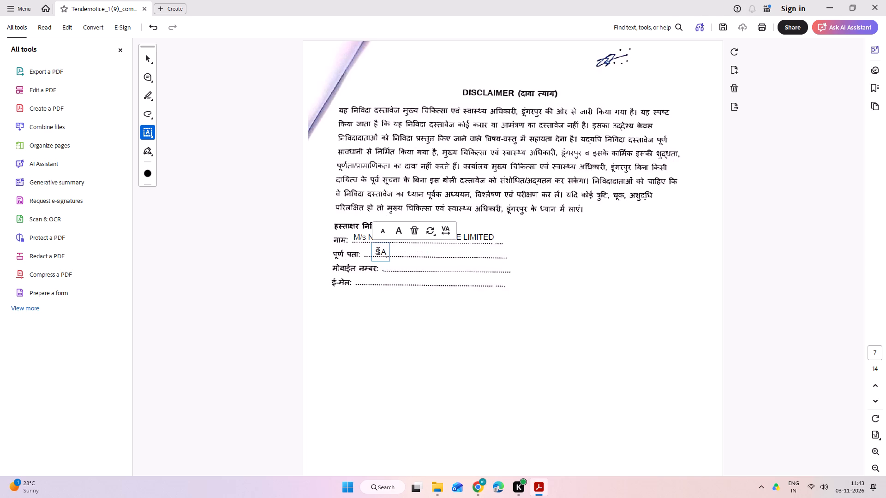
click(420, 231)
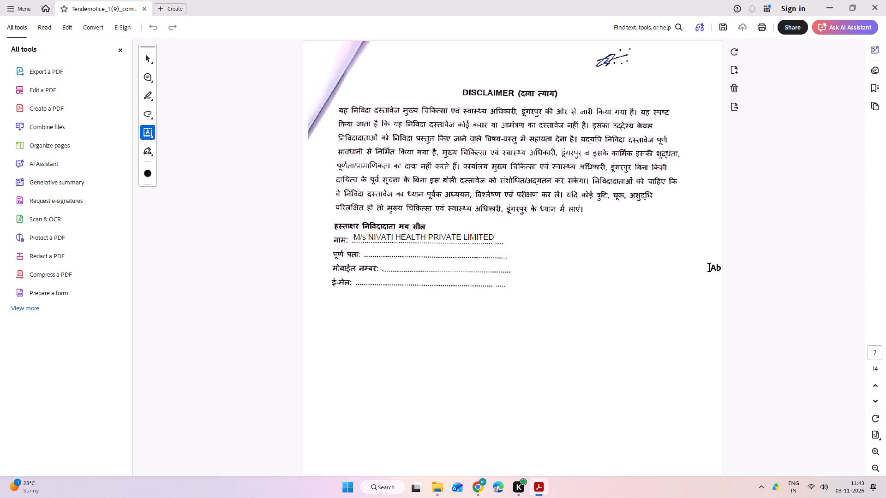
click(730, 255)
Enter the company's registered address on the full address line of the Disclaimer on page 7.
scroll(730, 255, up, 5)
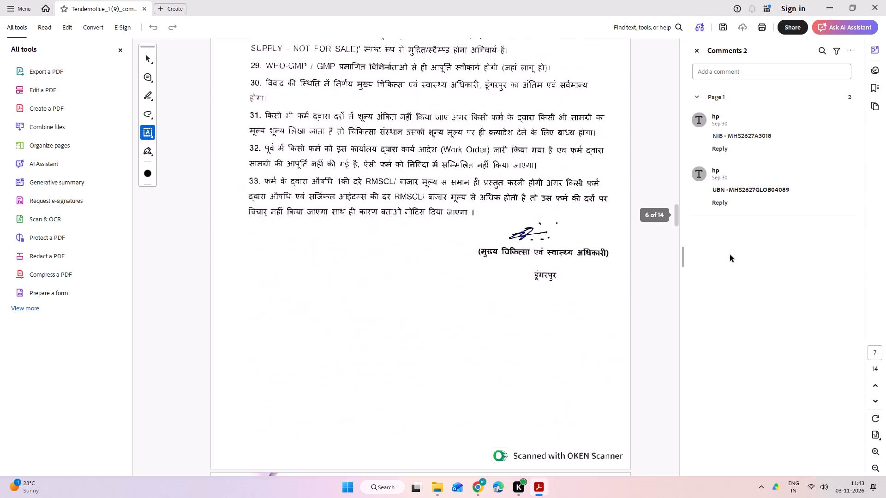
scroll(730, 255, down, 10)
scroll(730, 255, up, 2)
scroll(388, 182, up, 2)
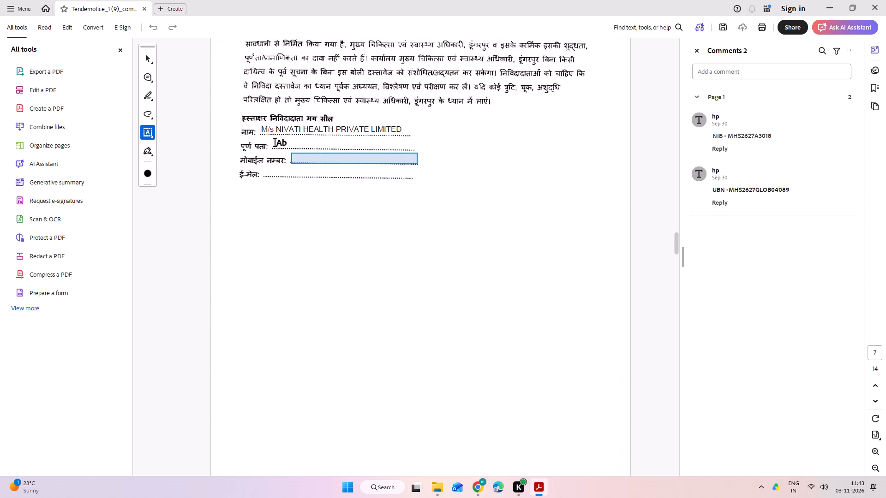
click(274, 141)
text(SAT)
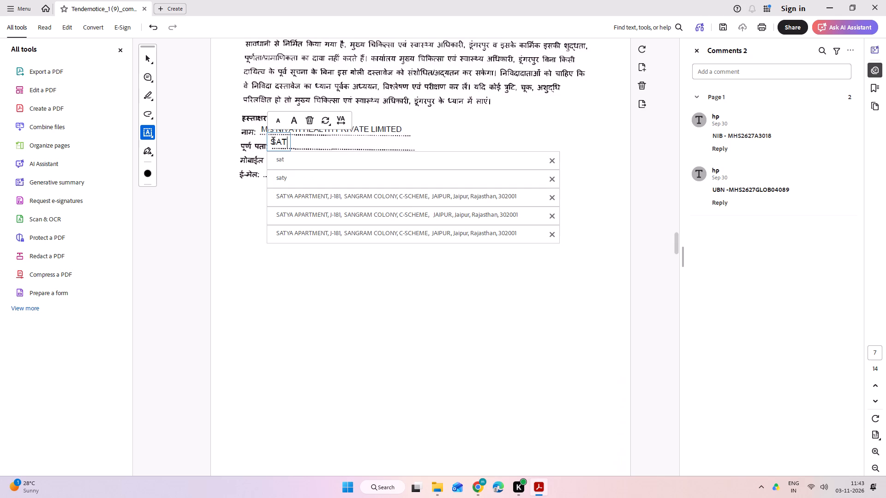
click(357, 233)
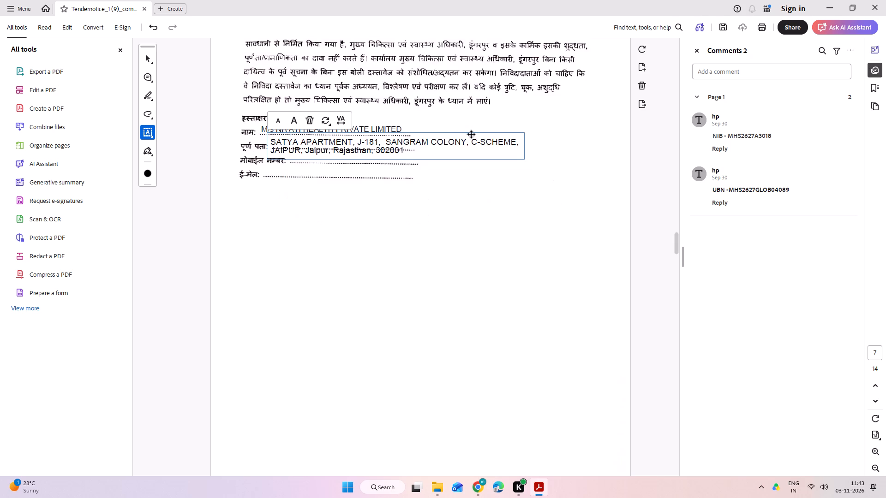
Join the Disclaimer's full address on page 7 into a single line, reduce its text size and copy it.
click(521, 143)
click(520, 142)
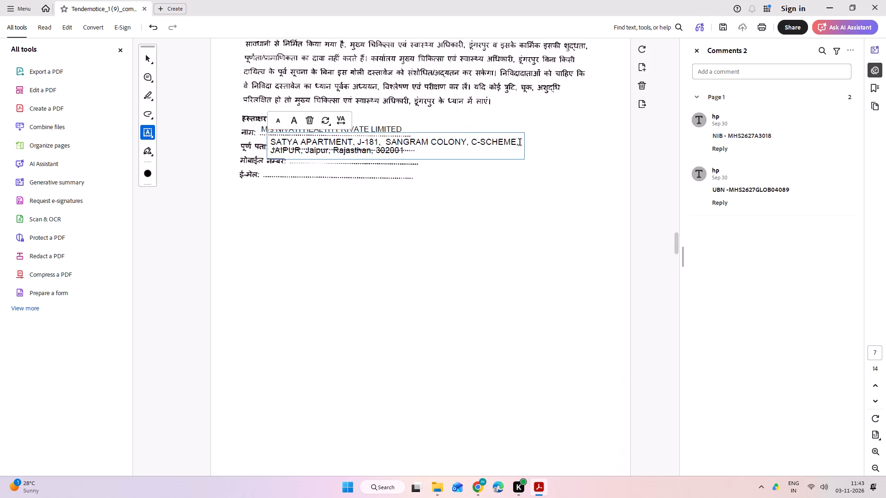
key(Delete)
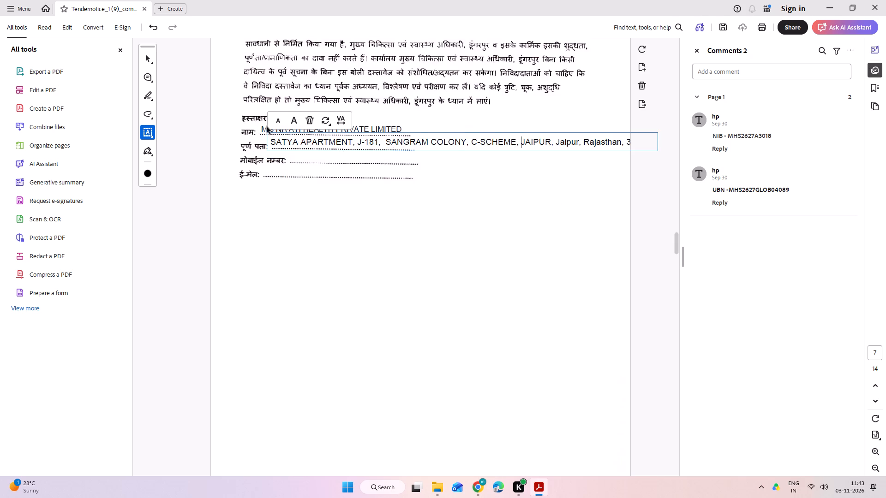
click(277, 115)
click(376, 149)
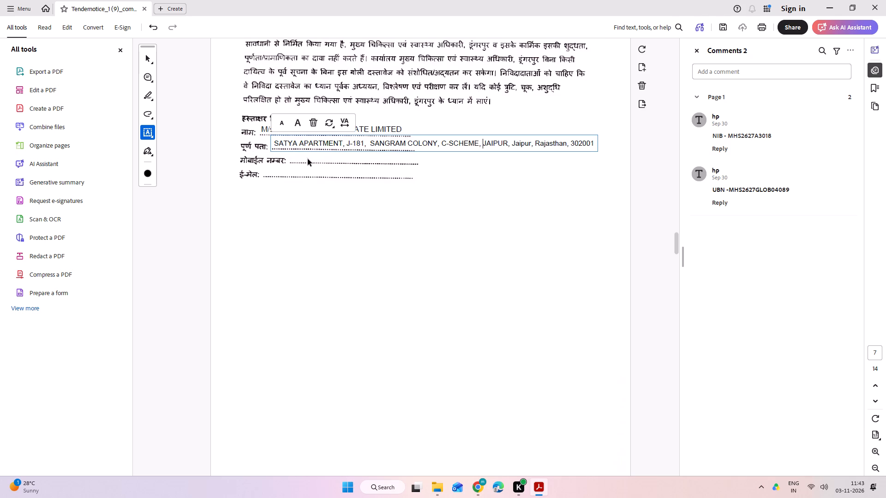
triple_click(309, 141)
key(ctrl+c)
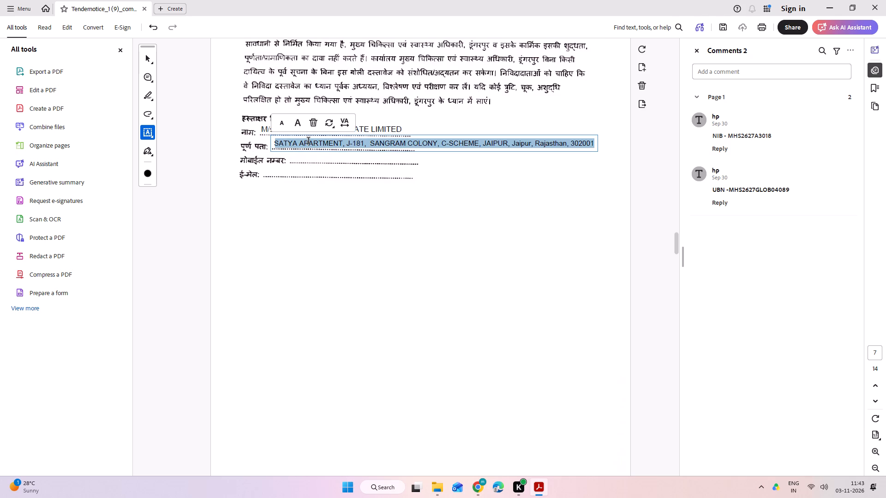
Enter the company's mobile number, with the +91 prefix, on the mobile number line of the page 7 Disclaimer.
click(303, 157)
click(301, 156)
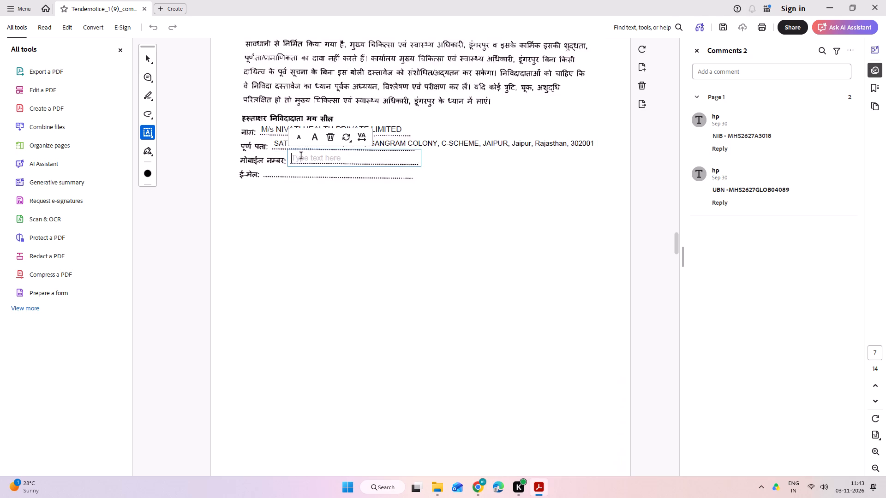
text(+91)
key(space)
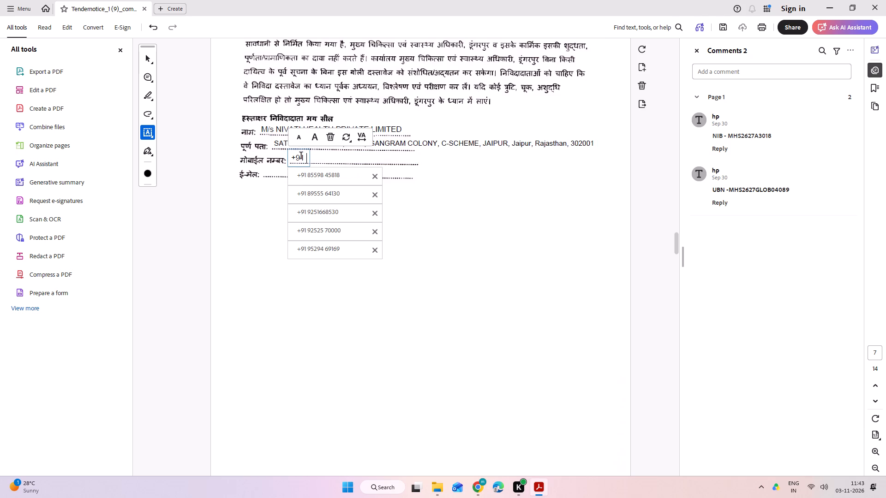
click(319, 223)
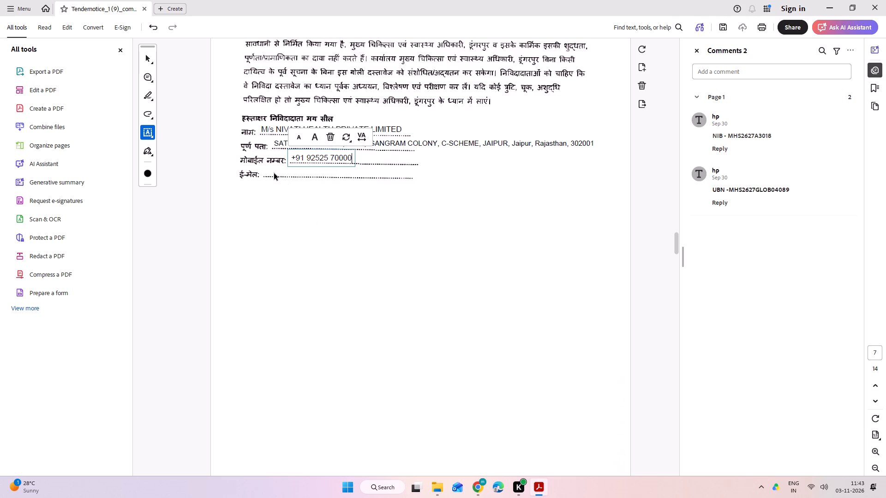
Enter the company's e-mail address on the e-mail line of the page 7 Disclaimer.
double_click(274, 173)
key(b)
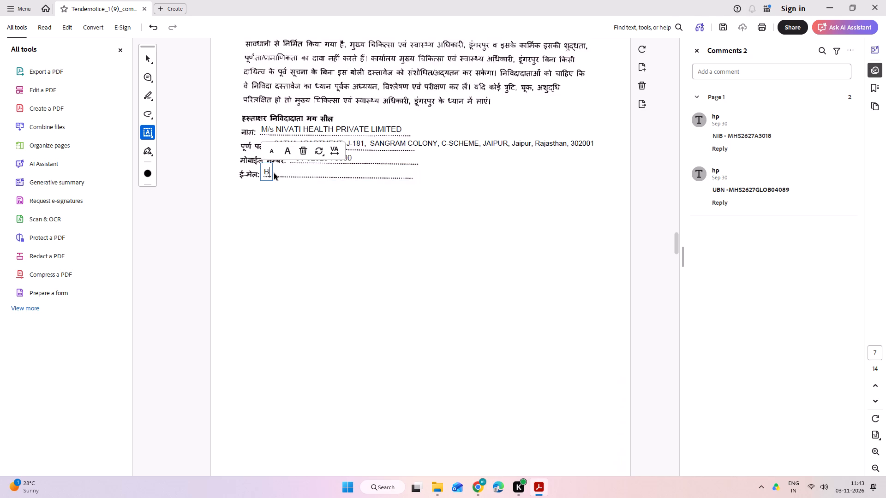
key(BackSpace)
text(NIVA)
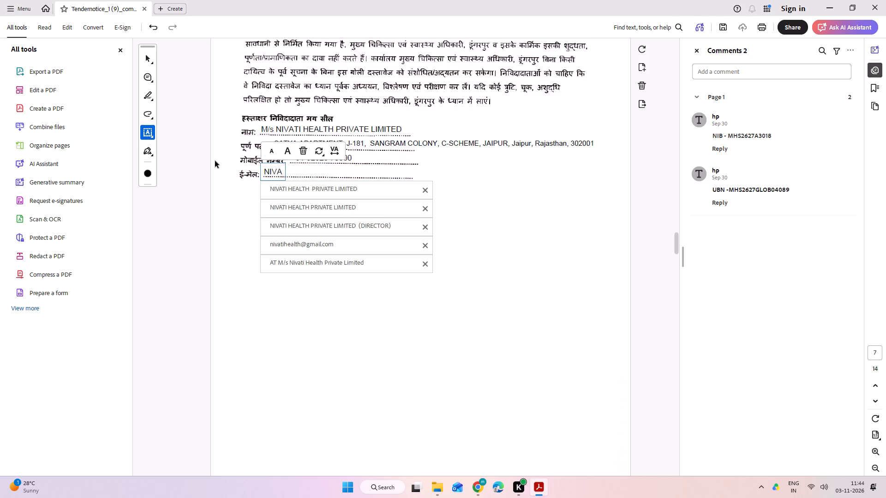
click(300, 241)
Paste the copied company address on the full address line of the Code of Integrity on page 8, in smaller text.
scroll(308, 242, down, 7)
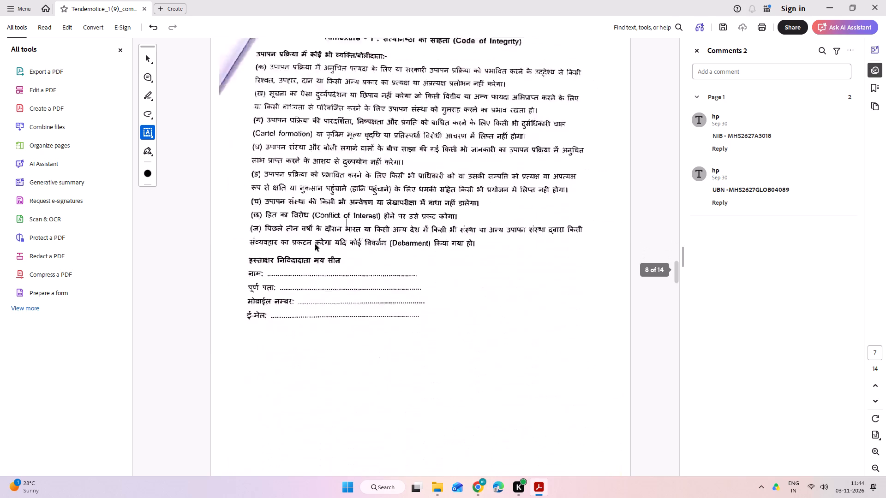
double_click(286, 224)
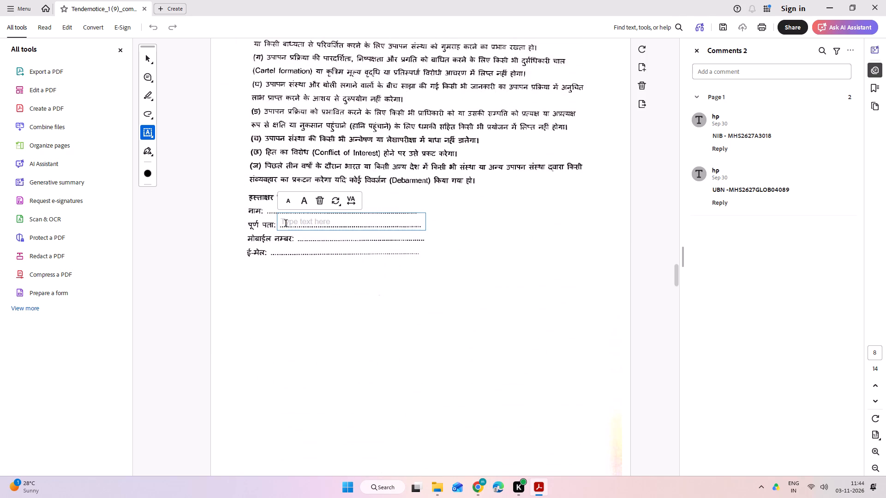
key(ctrl+v)
click(284, 208)
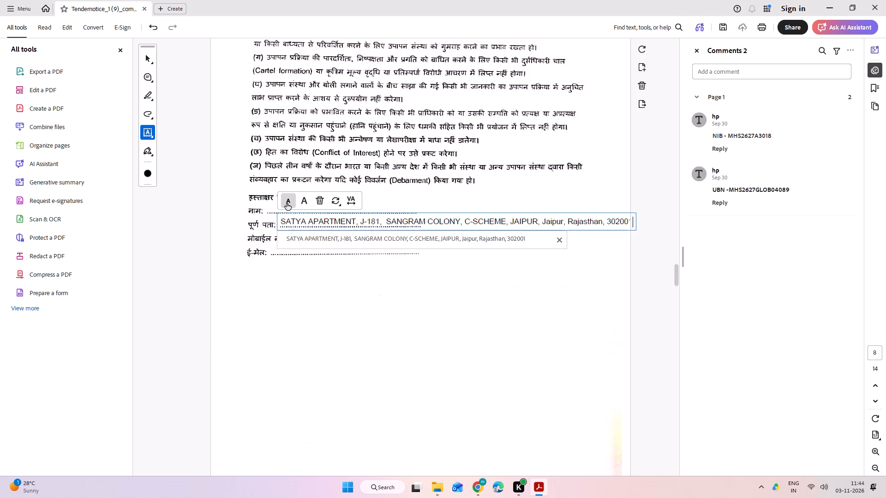
click(287, 203)
click(240, 204)
Start the company name with "M/s" on the bidder's name line of the Code of Integrity on page 8.
click(276, 198)
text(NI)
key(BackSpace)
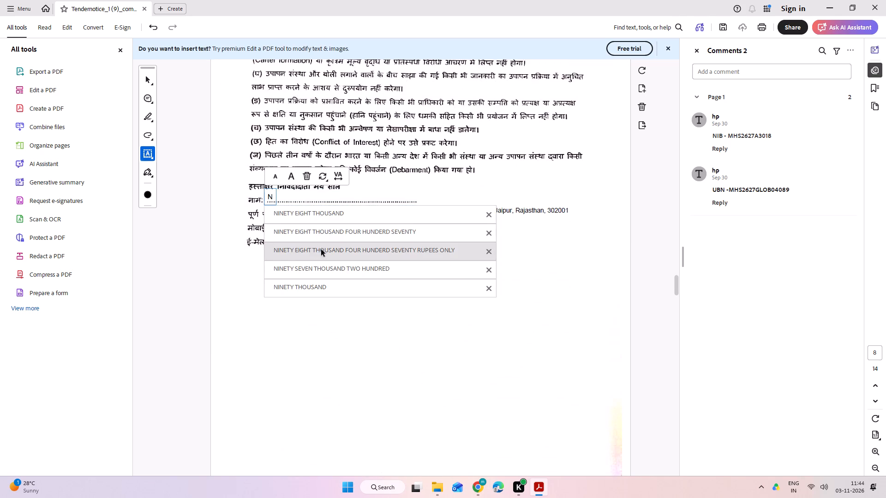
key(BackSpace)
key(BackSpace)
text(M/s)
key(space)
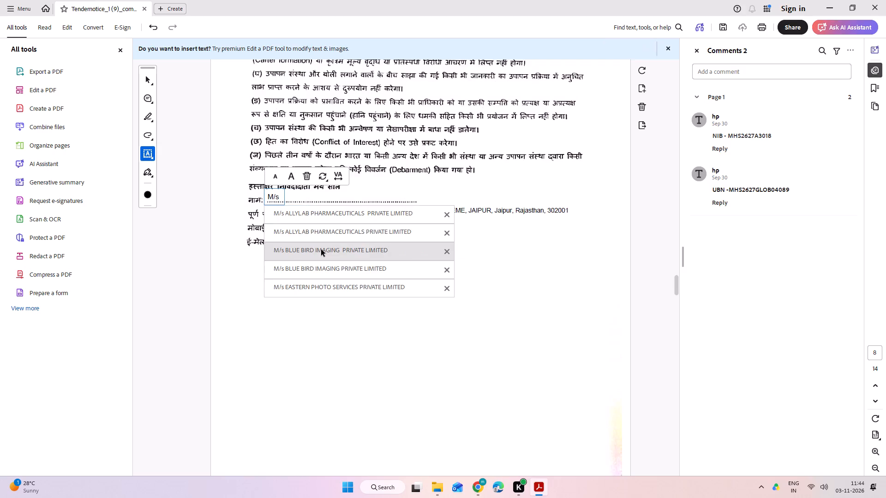
Fill in M/s Nivati Health Private Limited as bidder on page 8, with the company's mobile number and e-mail address.
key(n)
click(356, 236)
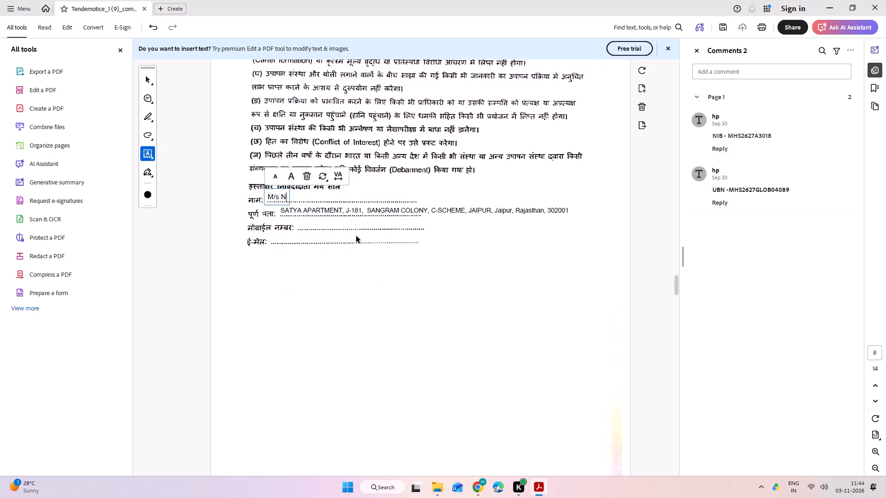
double_click(302, 226)
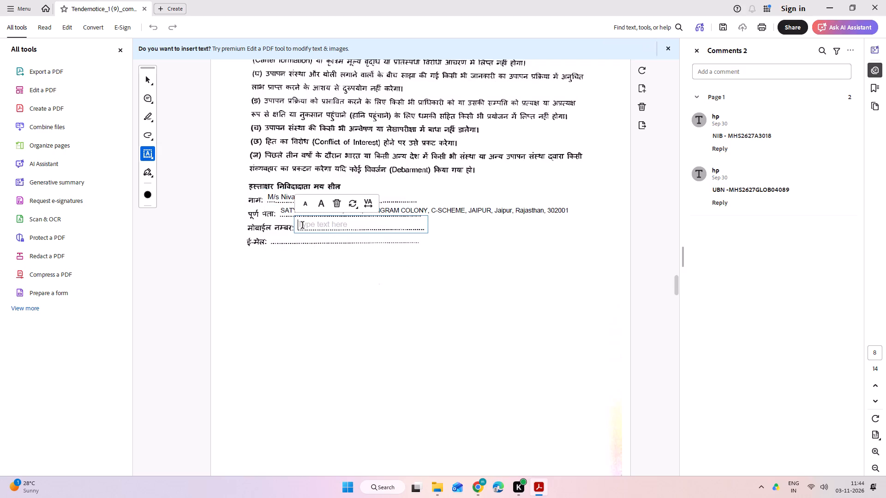
text(+91)
key(space)
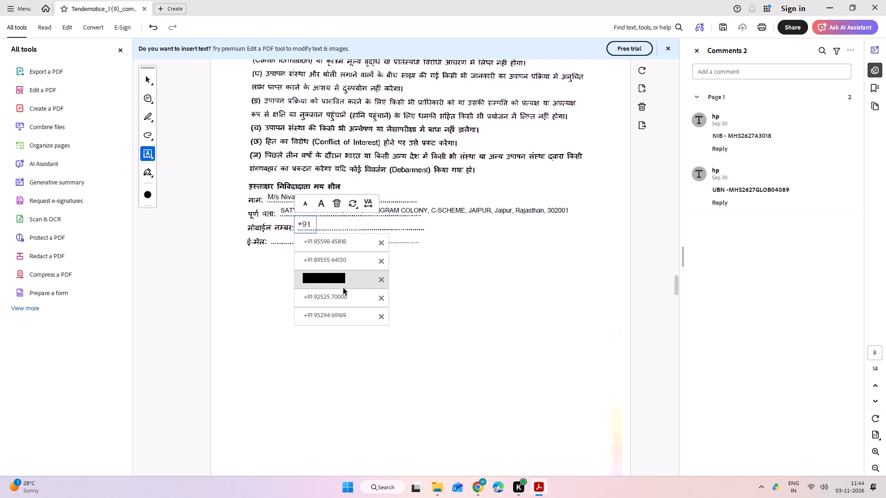
click(344, 295)
double_click(280, 240)
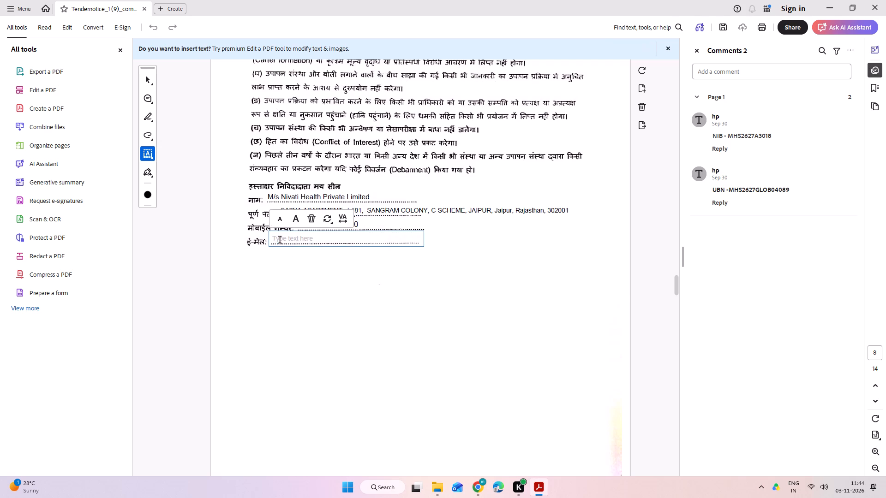
text(NIVA)
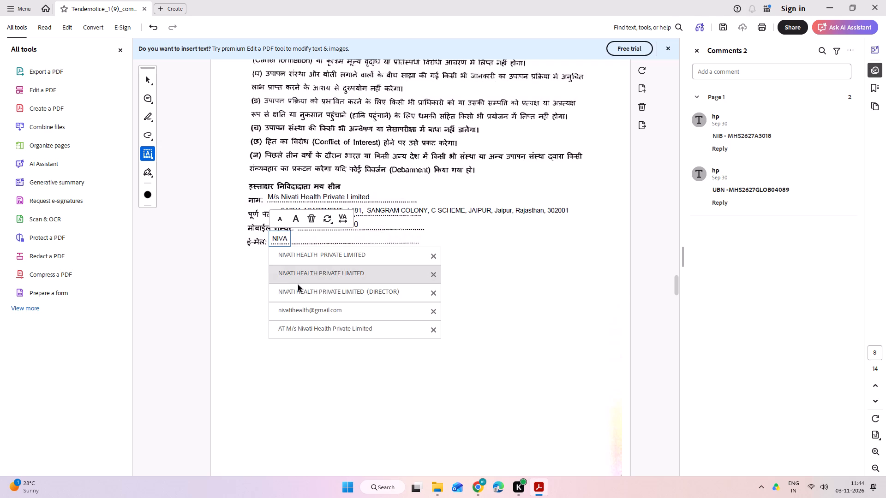
click(320, 311)
click(342, 302)
Enter M/s Nivati Health Private Limited on the name line of Annexure II, Conflict of Interest, on page 9.
scroll(462, 267, down, 5)
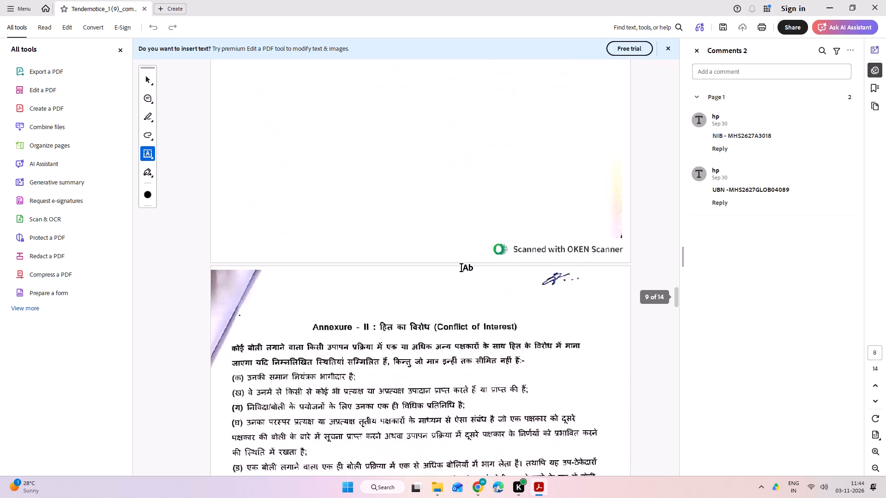
scroll(462, 267, down, 3)
click(265, 148)
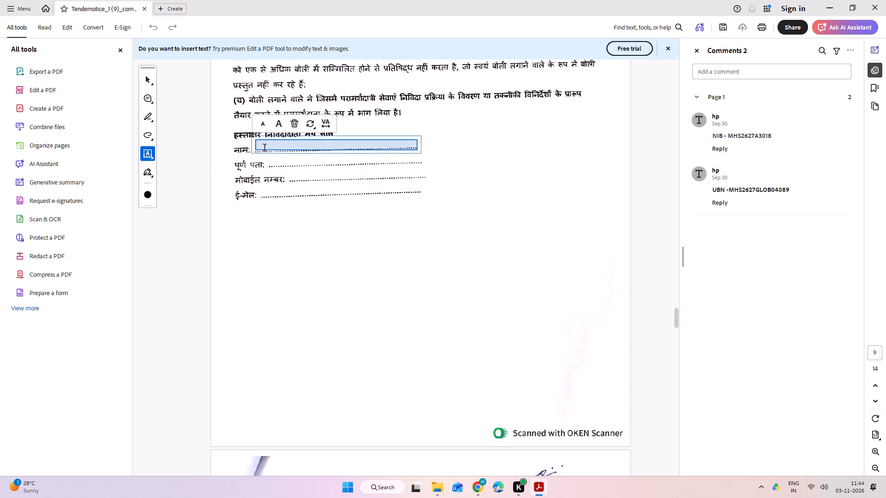
text(M/s)
key(space)
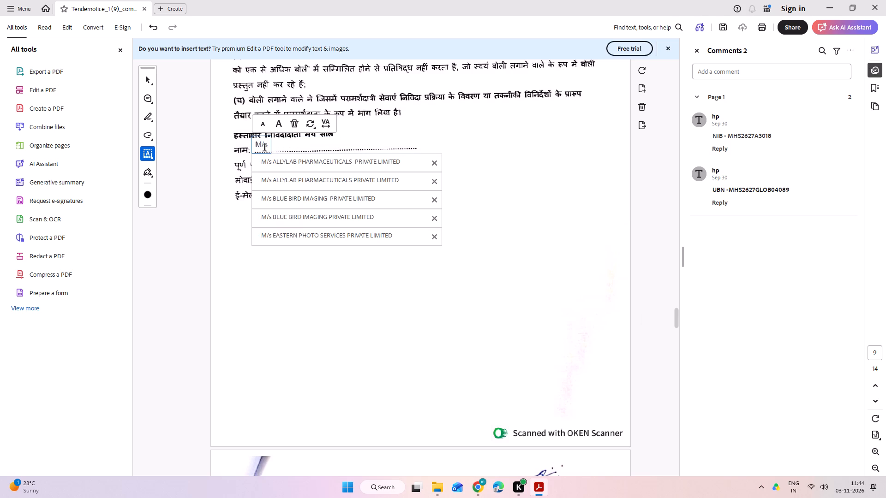
text(NI)
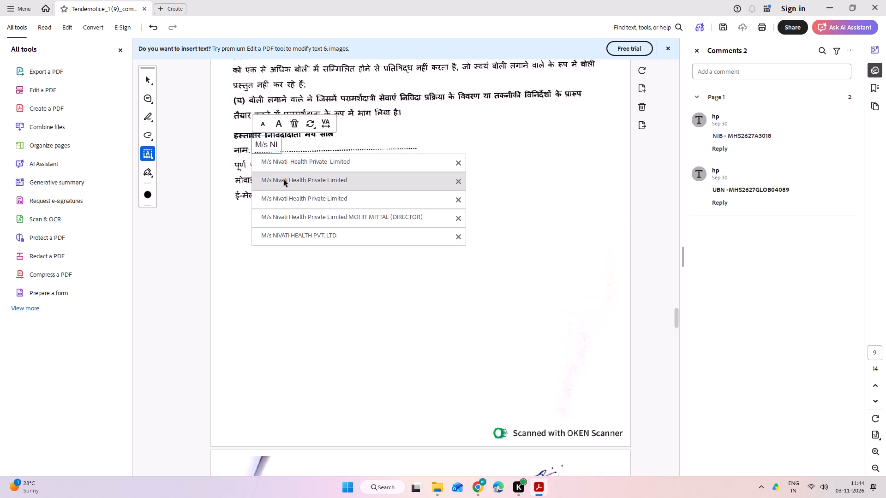
click(284, 180)
click(290, 161)
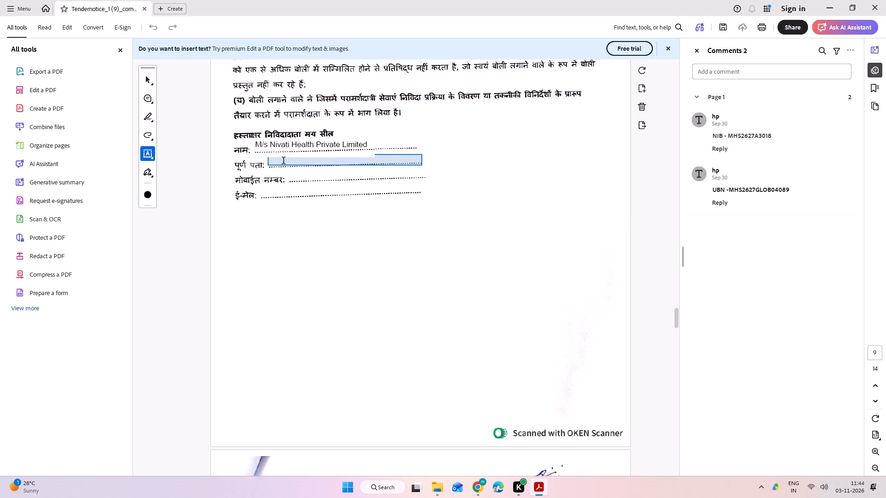
Enter the company's registered address on the full address line of Annexure II on page 9.
click(284, 161)
key(ctrl+v)
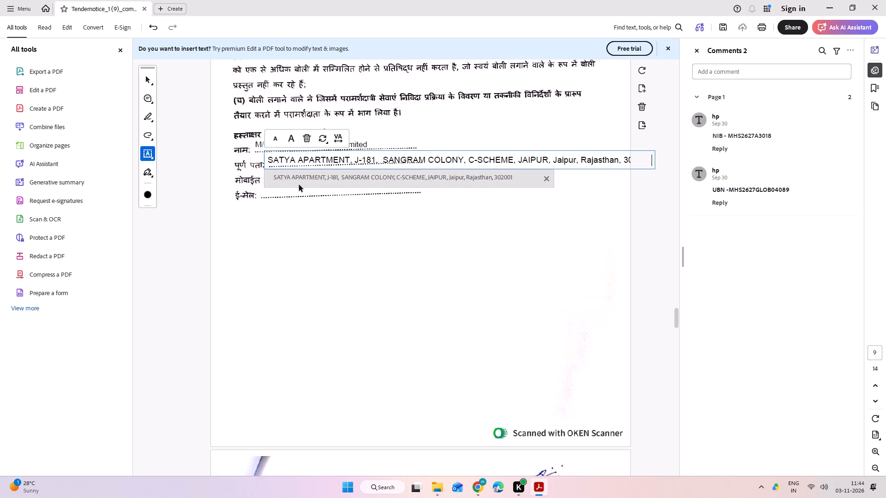
click(276, 142)
click(277, 230)
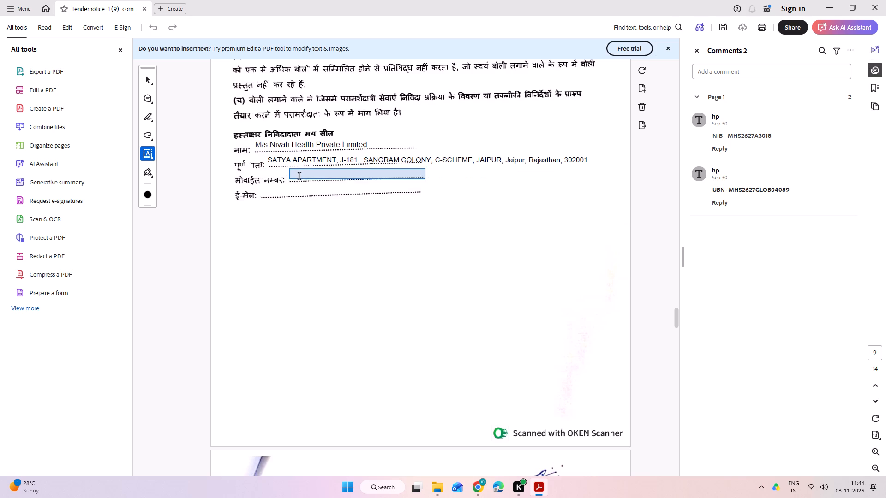
Fill in the company's mobile number and e-mail address on their lines in Annexure II on page 9.
click(299, 177)
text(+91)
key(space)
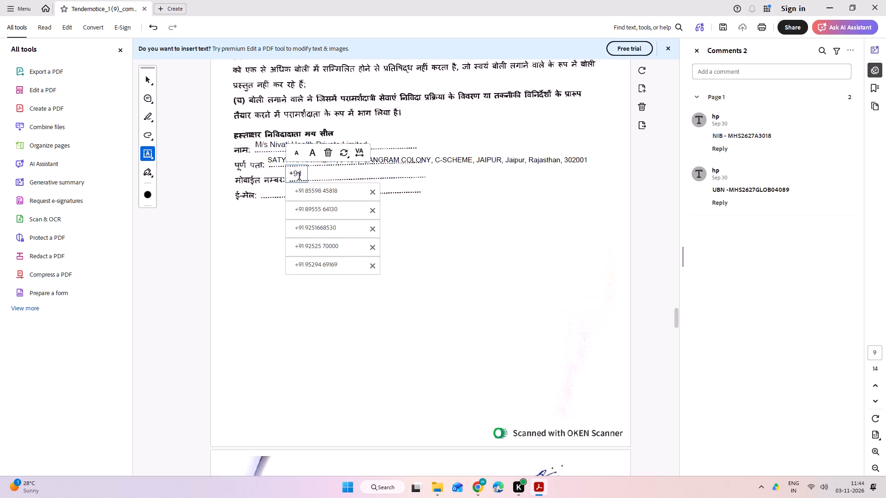
click(328, 240)
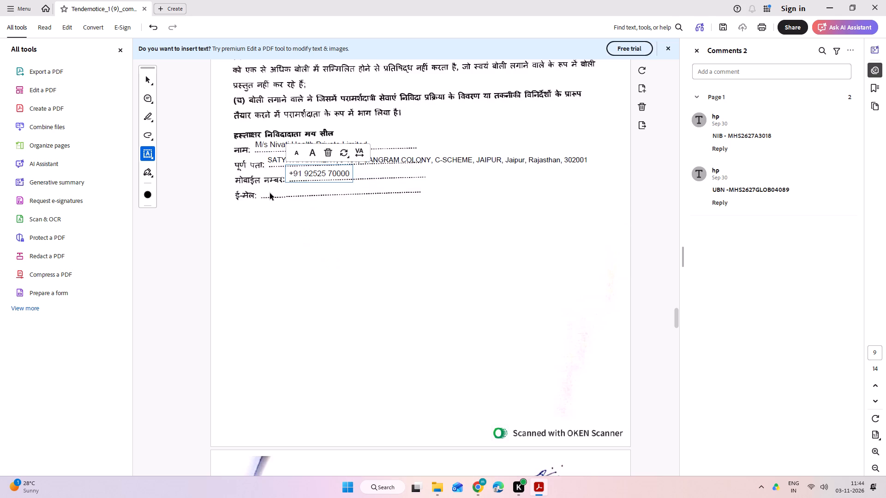
double_click(270, 193)
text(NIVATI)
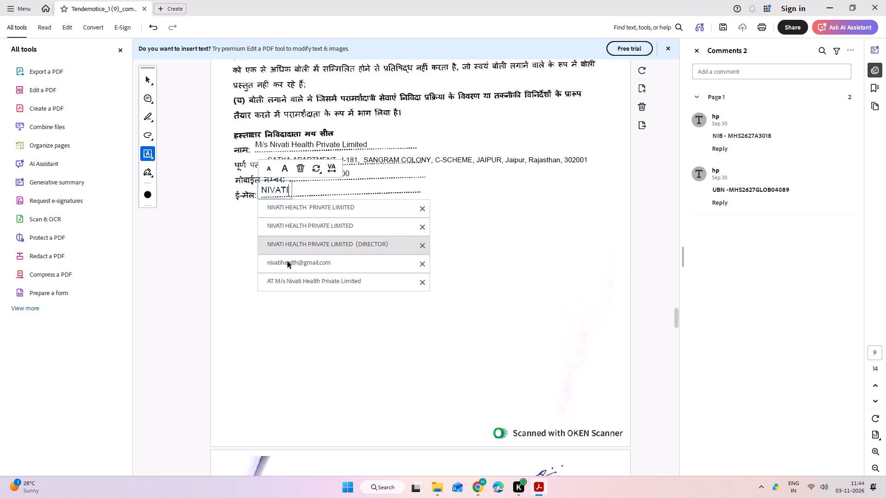
click(289, 269)
click(267, 260)
Enter 03.11.2026 on the Date line of the Financial Undertaking on page 10.
scroll(427, 230, down, 5)
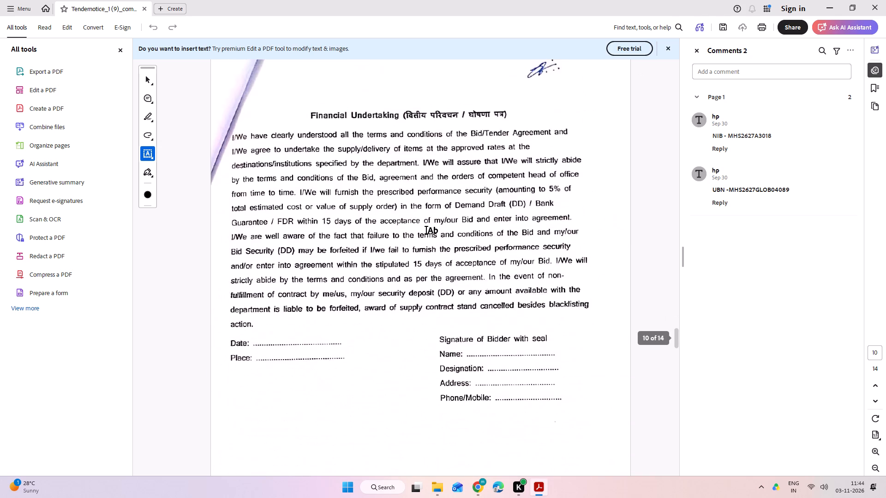
scroll(427, 230, down, 1)
click(263, 258)
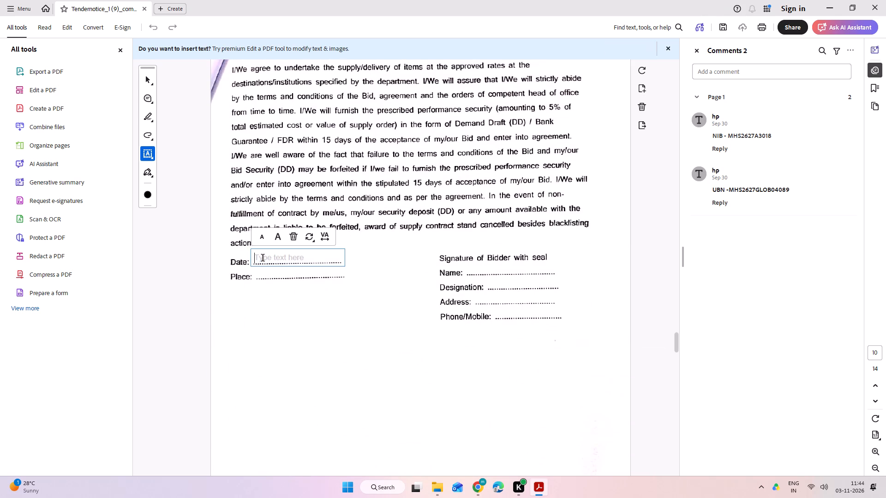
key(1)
key(BackSpace)
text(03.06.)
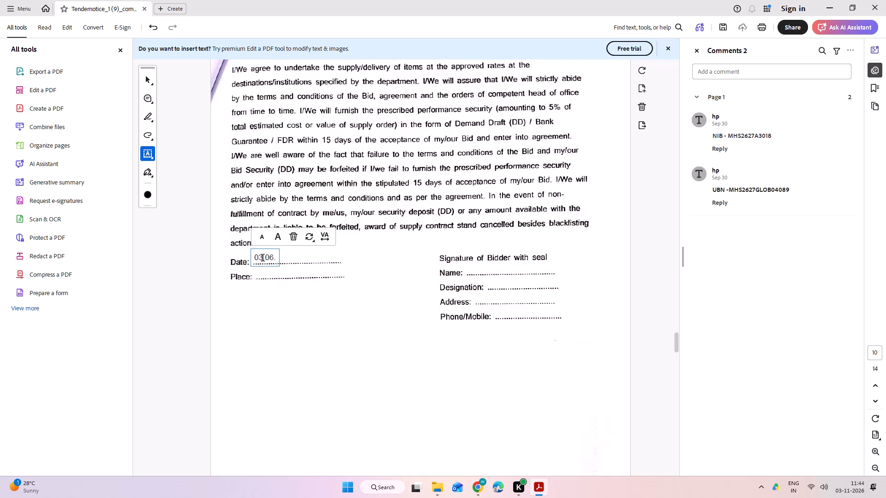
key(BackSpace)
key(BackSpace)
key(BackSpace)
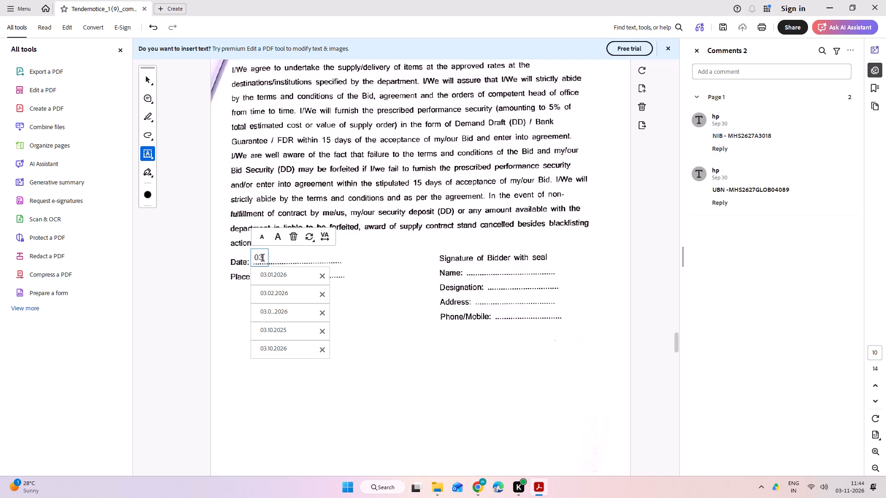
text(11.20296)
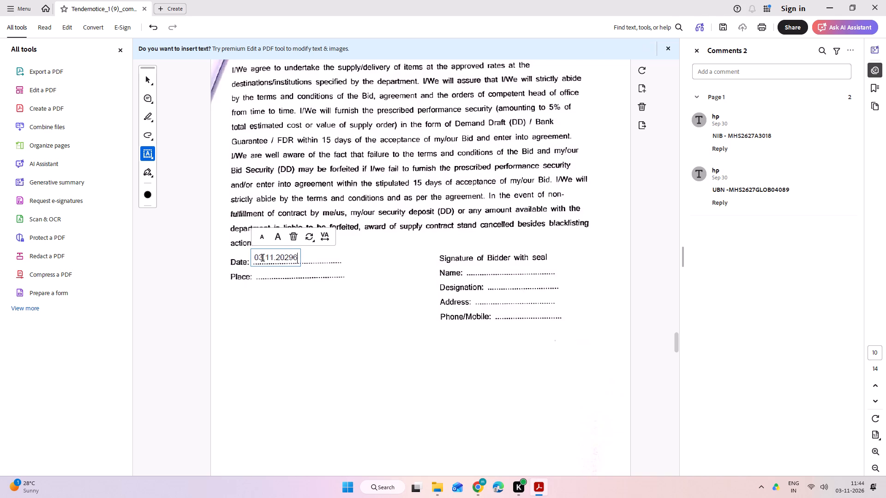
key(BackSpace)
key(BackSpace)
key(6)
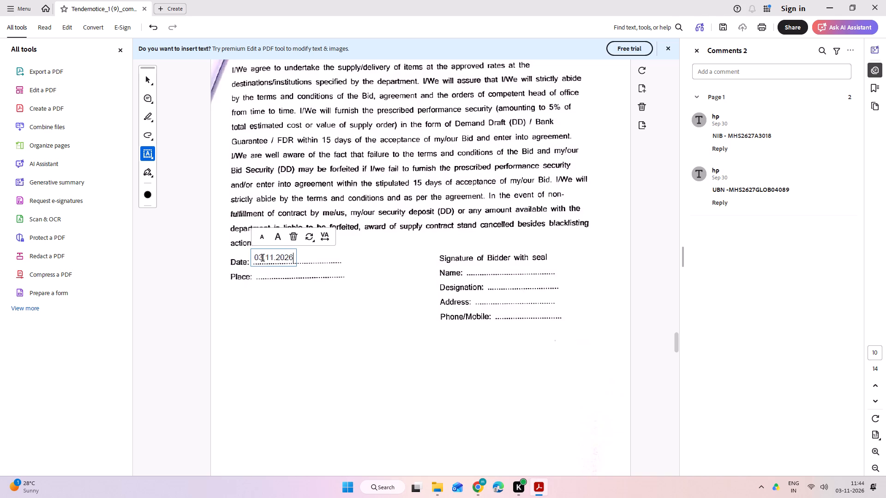
Enter JAIPUR on the Place line of the Financial Undertaking on page 10.
double_click(267, 274)
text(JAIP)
click(288, 335)
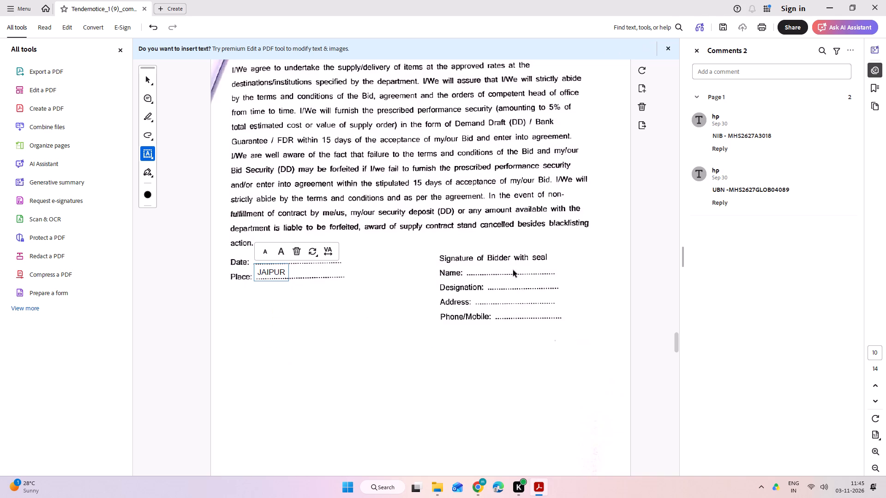
Fill in the bidder's signature block on page 10 with the director's name and the designation DIRECTOR.
click(480, 270)
click(473, 270)
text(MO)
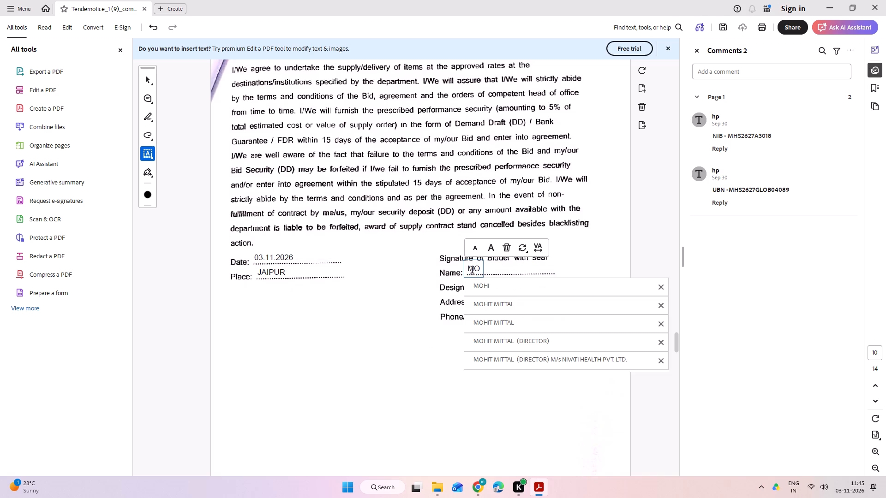
click(509, 302)
double_click(492, 283)
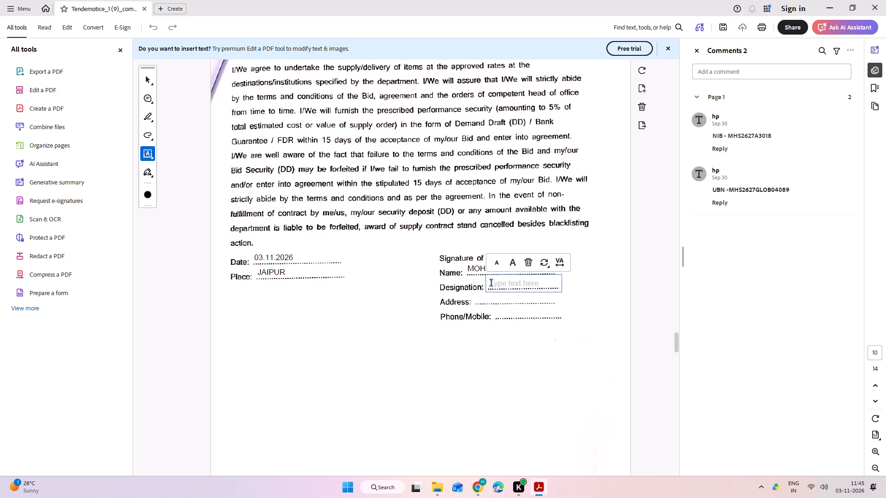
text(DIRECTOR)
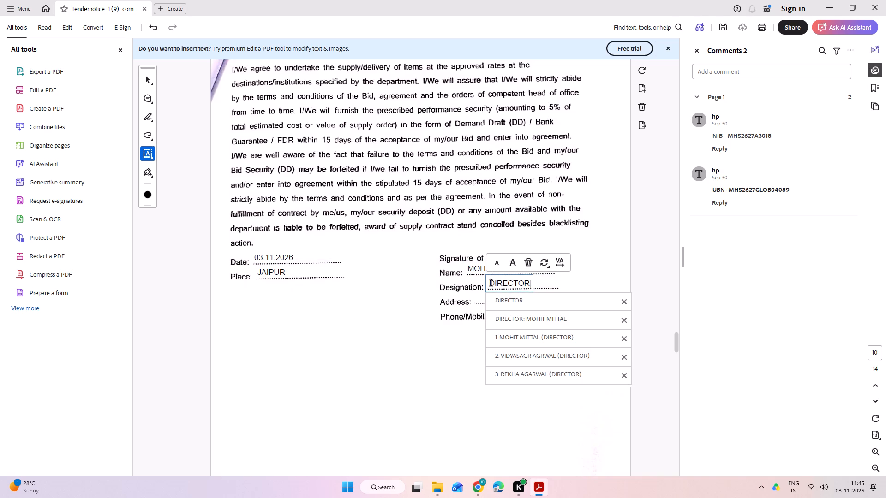
click(457, 337)
Add the company's registered address on the Address line on page 10, shrinking the text and moving it between the Designation and Phone/Mobile lines.
click(479, 299)
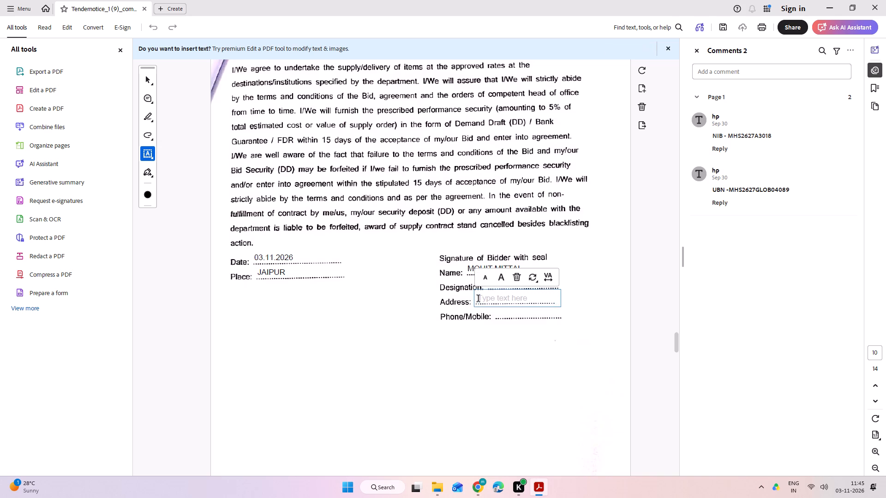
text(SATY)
click(514, 342)
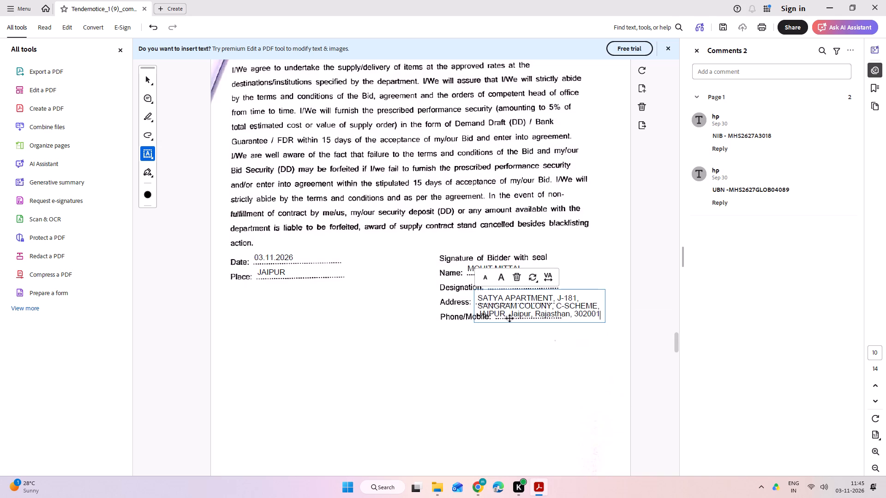
double_click(479, 279)
drag(558, 296, 569, 293)
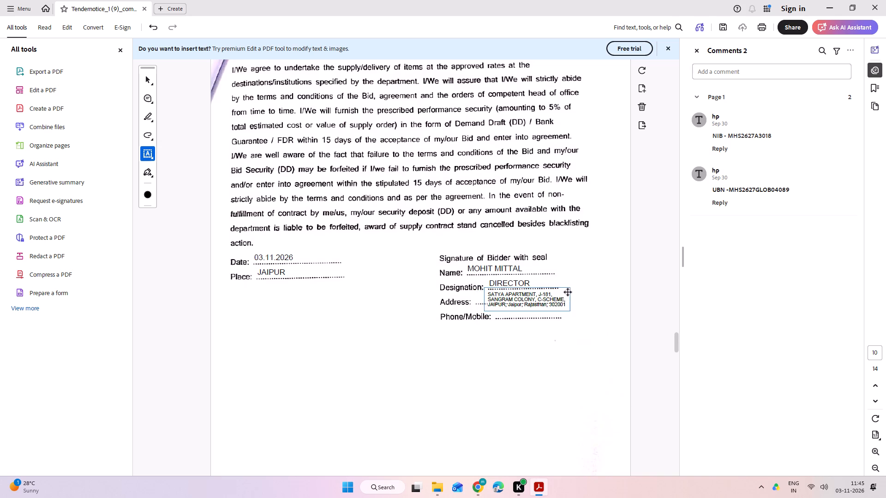
drag(569, 293, 569, 293)
click(523, 326)
Add the company's mobile number on the Phone/Mobile line on page 10, enlarging the text and aligning it on the dotted line.
click(503, 320)
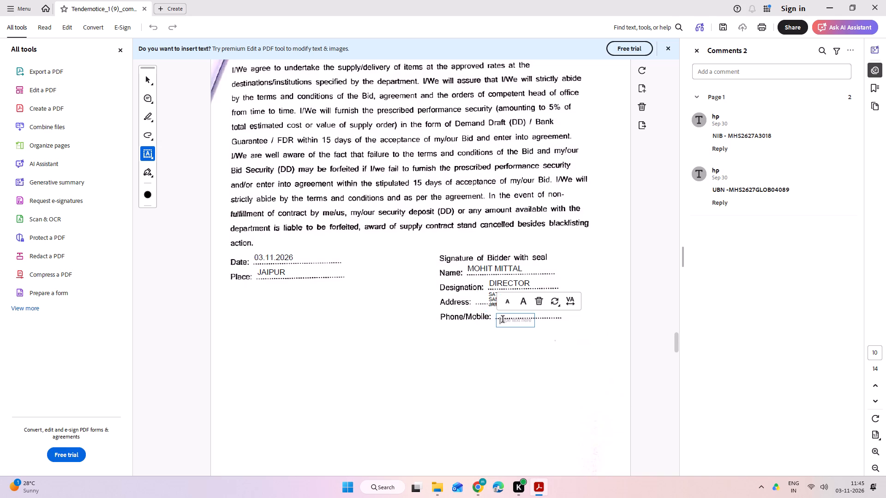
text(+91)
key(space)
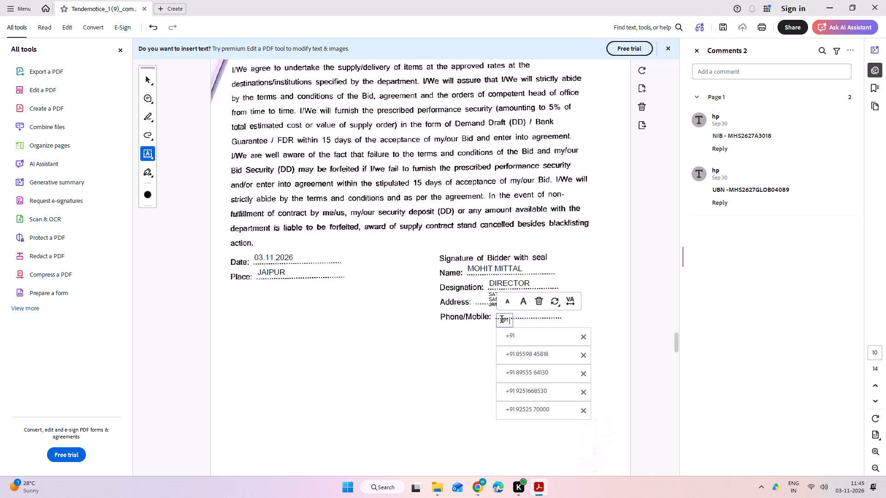
drag(554, 387, 552, 383)
double_click(523, 297)
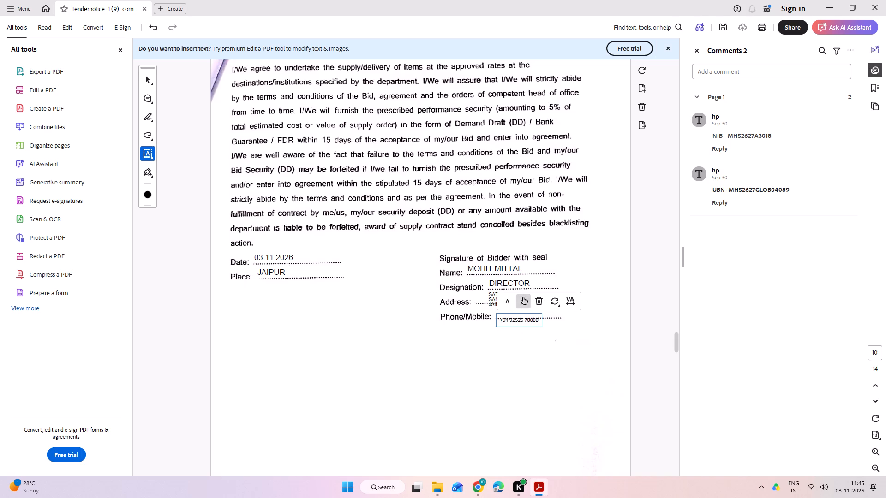
click(532, 312)
drag(533, 314, 533, 308)
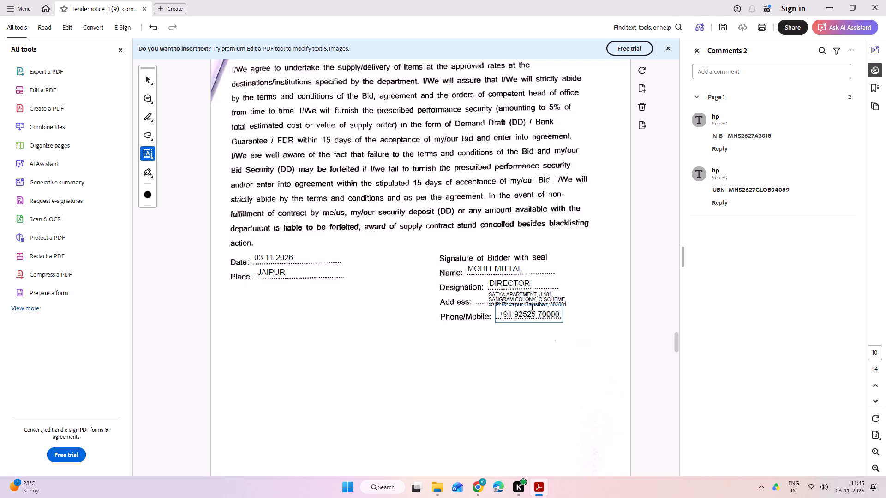
drag(533, 308, 533, 306)
click(484, 363)
Enter the date, beginning with 03.1, on the Date line of the Technical Undertaking on page 11.
scroll(495, 366, down, 6)
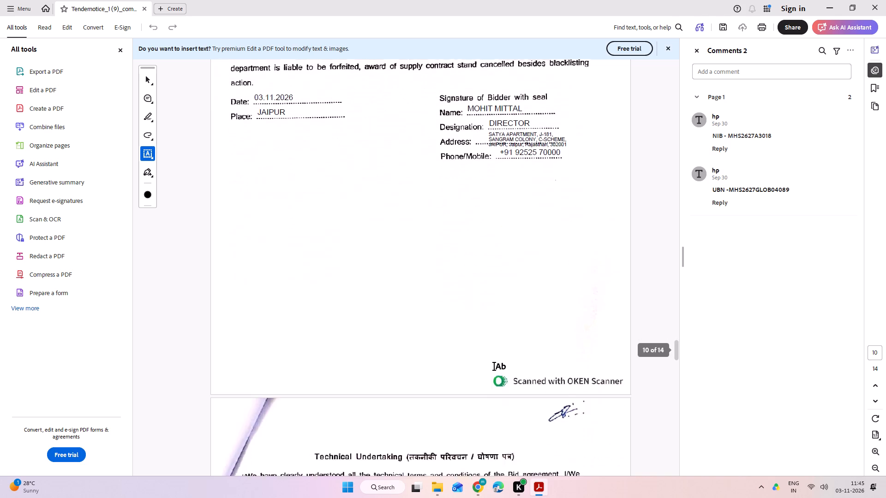
scroll(491, 365, down, 2)
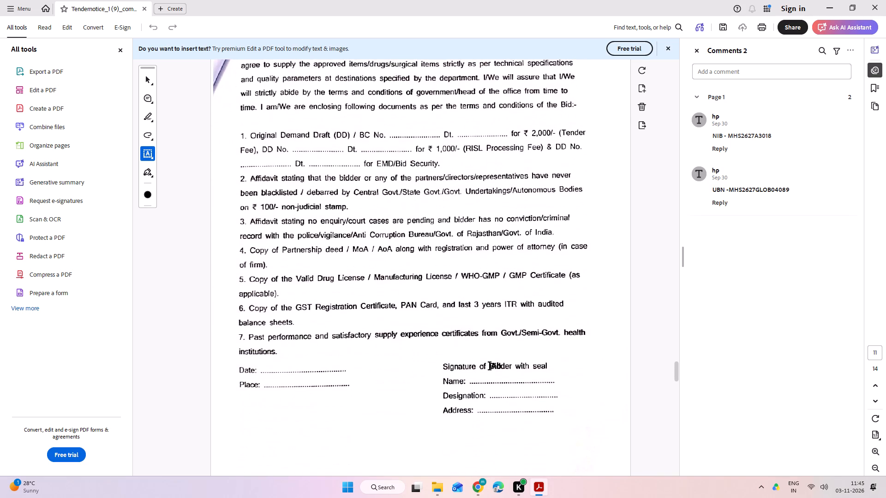
click(266, 363)
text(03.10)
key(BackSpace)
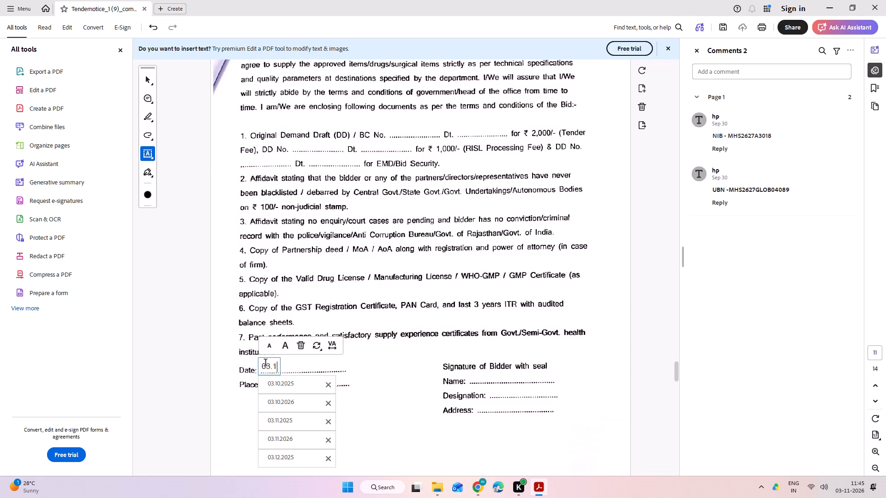
Fill in the date 03.11.2026 and the place JAIPUR below the enclosed documents list on page 11.
text(1.2026)
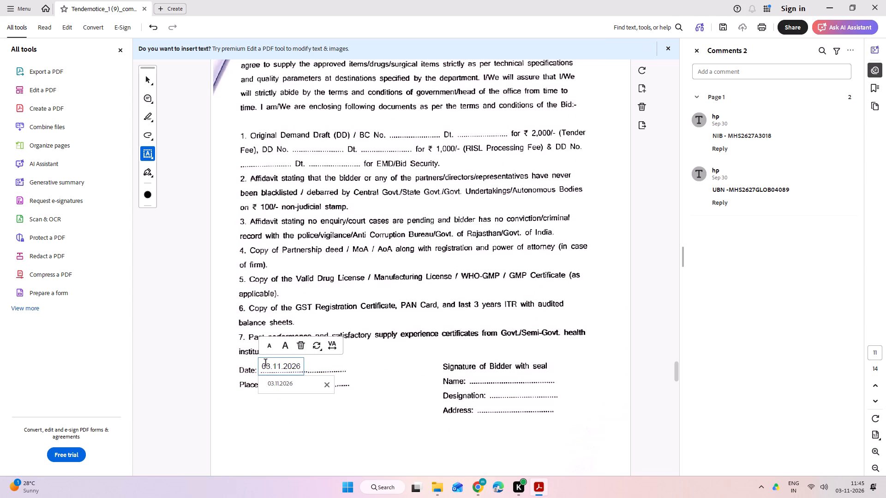
click(270, 383)
click(278, 383)
click(276, 383)
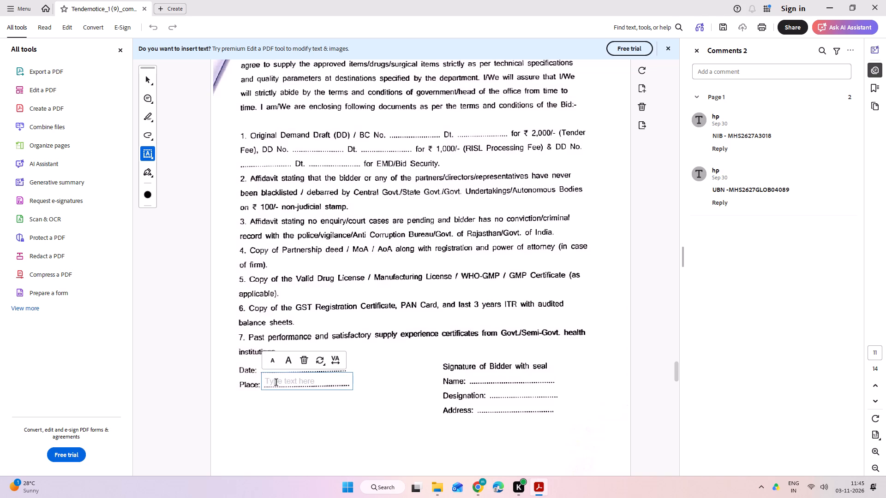
text(JA)
key(i)
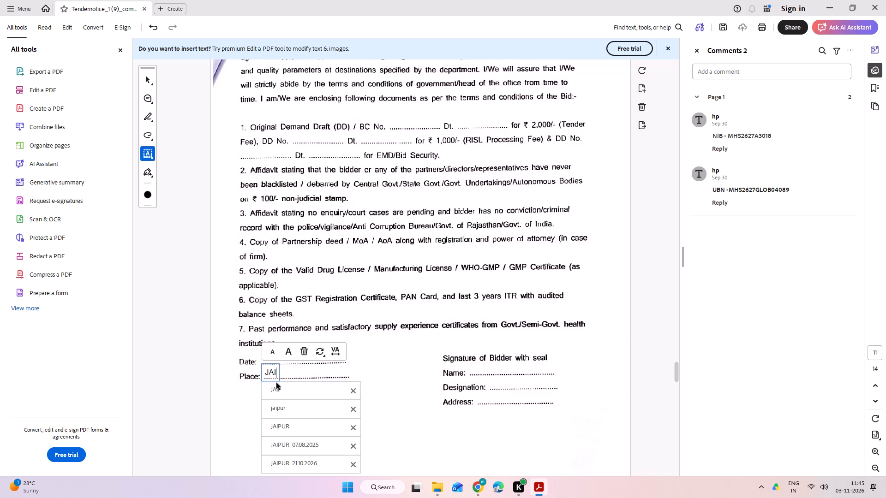
key(p)
click(293, 426)
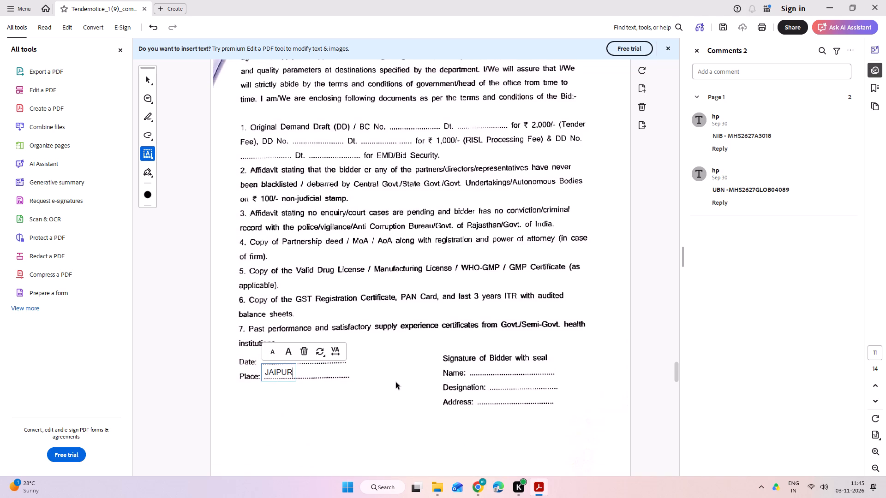
Complete the bidder's signature block on page 11 with the director's name, the designation DIRECTOR and the company's address.
click(471, 370)
click(477, 370)
text(MO)
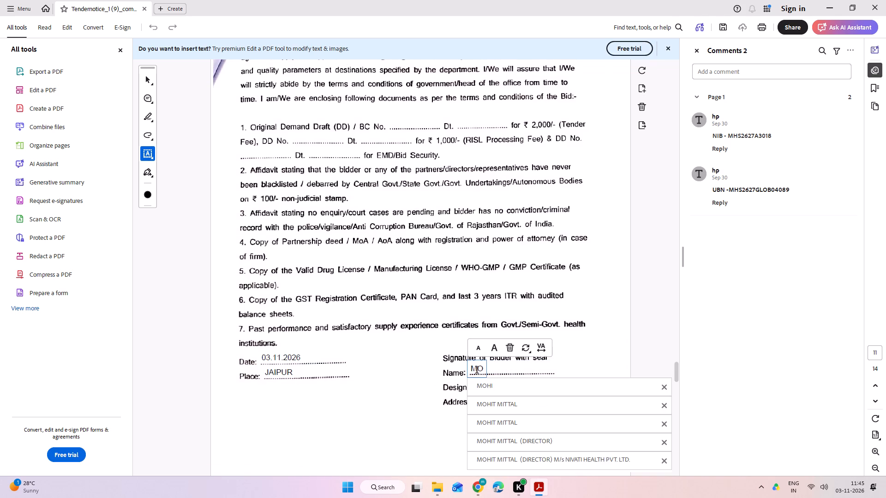
click(528, 414)
click(500, 377)
double_click(500, 383)
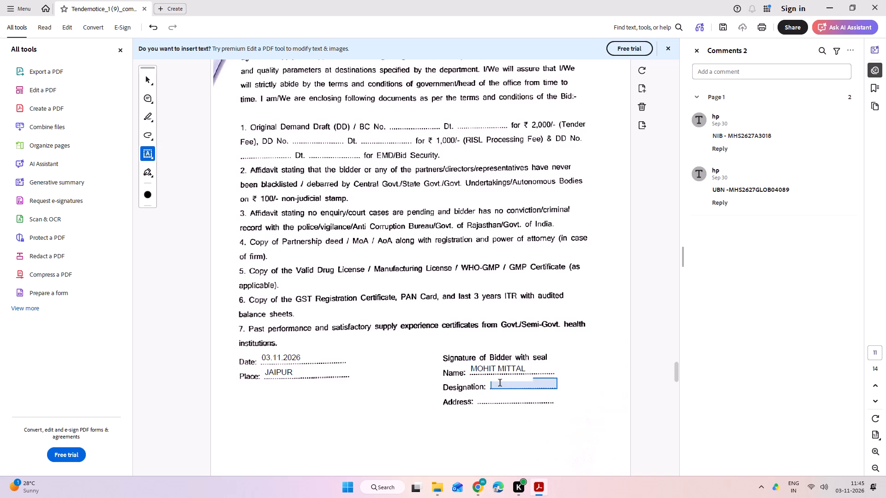
text(DIRE)
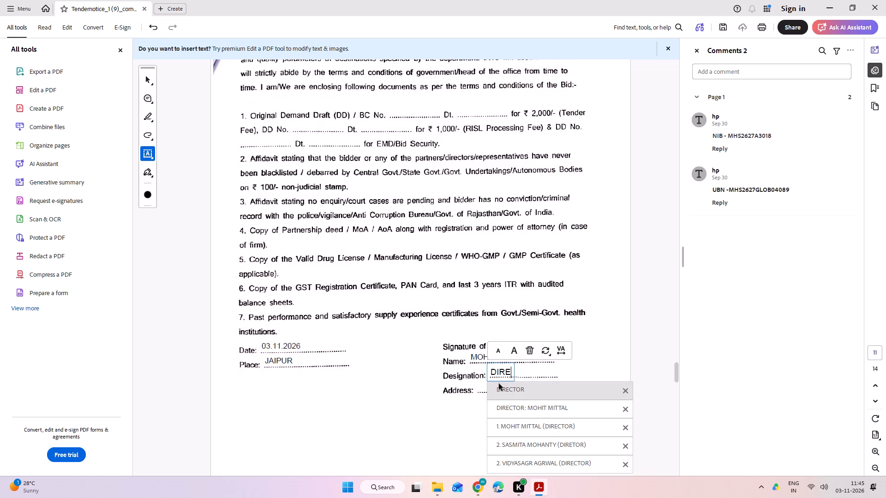
click(498, 384)
click(488, 390)
click(484, 390)
text(SATY)
click(541, 409)
click(467, 426)
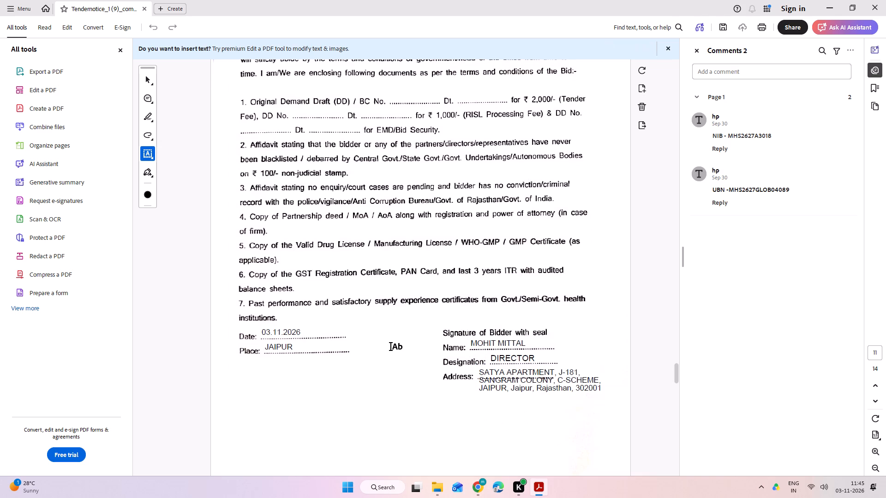
Fill in the place JAIPUR and the date 03.11.2026 at the bottom of the appeal form on page 12.
ctrl+scroll(392, 346, down, 1)
scroll(392, 346, down, 10)
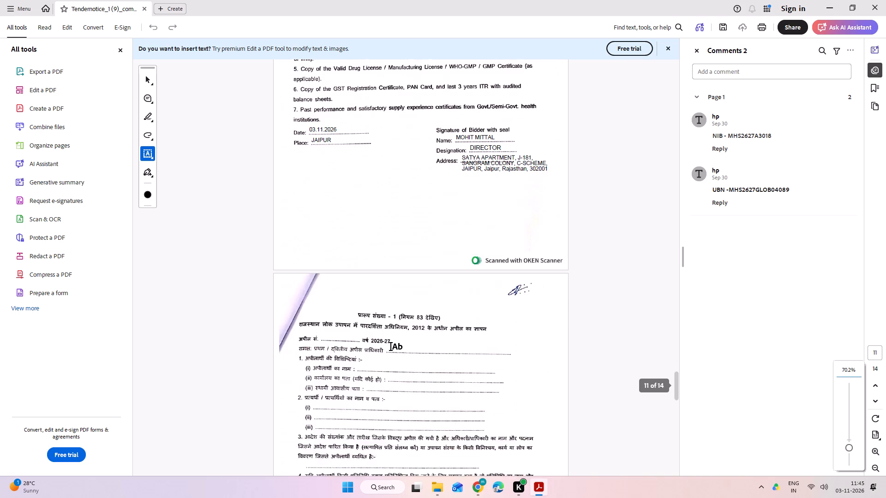
scroll(392, 346, down, 3)
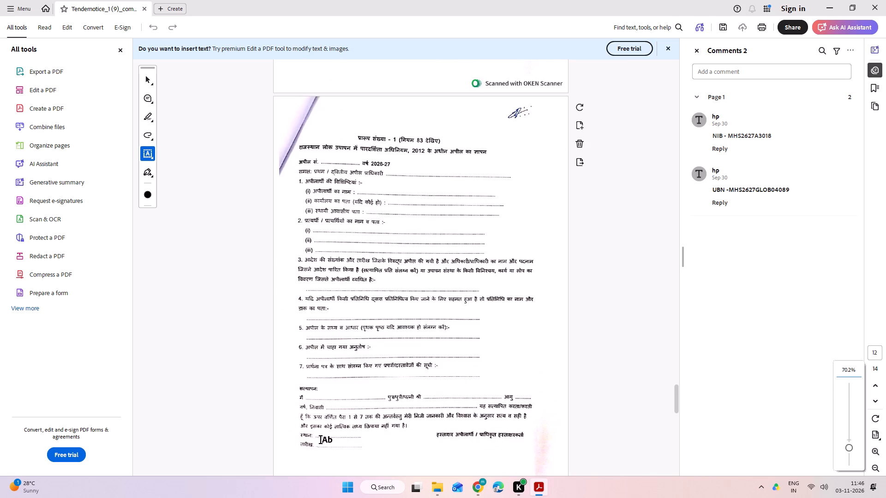
click(322, 434)
text(JAIP)
click(356, 419)
click(371, 400)
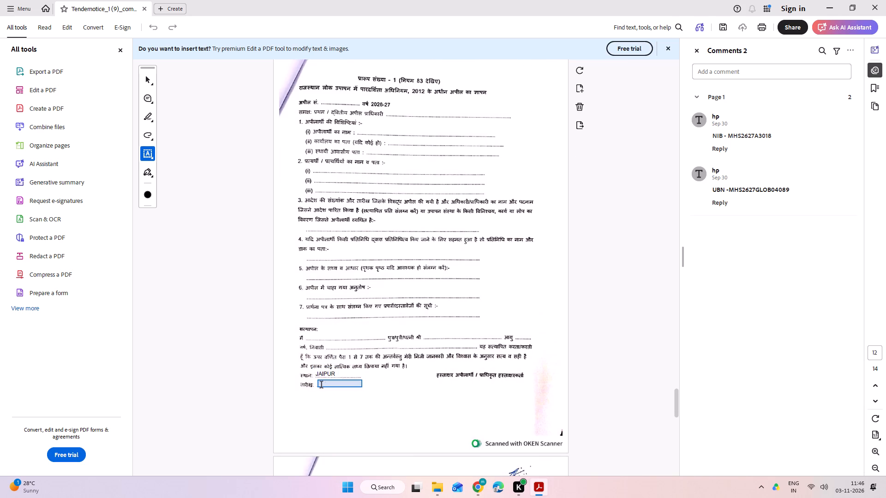
click(322, 385)
text(03.11.)
text(2026)
click(457, 416)
Fill in the page 13 Technical Bid checklist header with M/s Nivati Health Private Limited, the company's address and tender reference number 5032.
scroll(457, 416, down, 2)
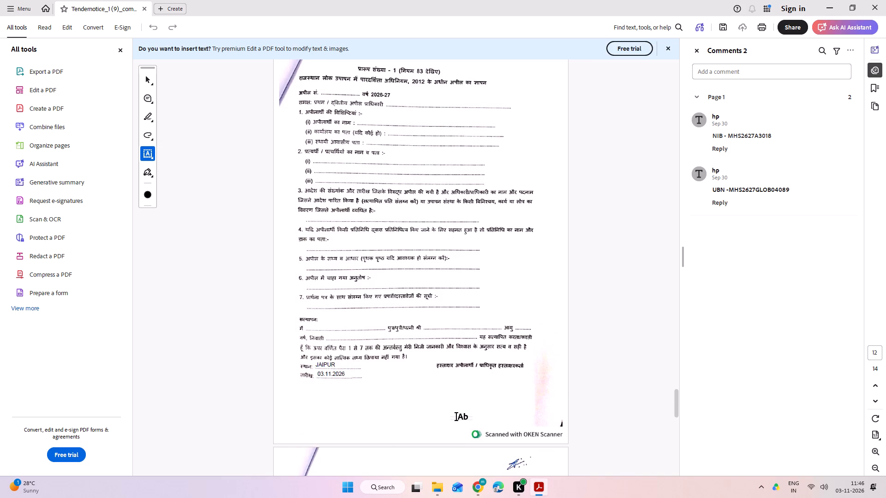
scroll(457, 416, down, 2)
click(428, 237)
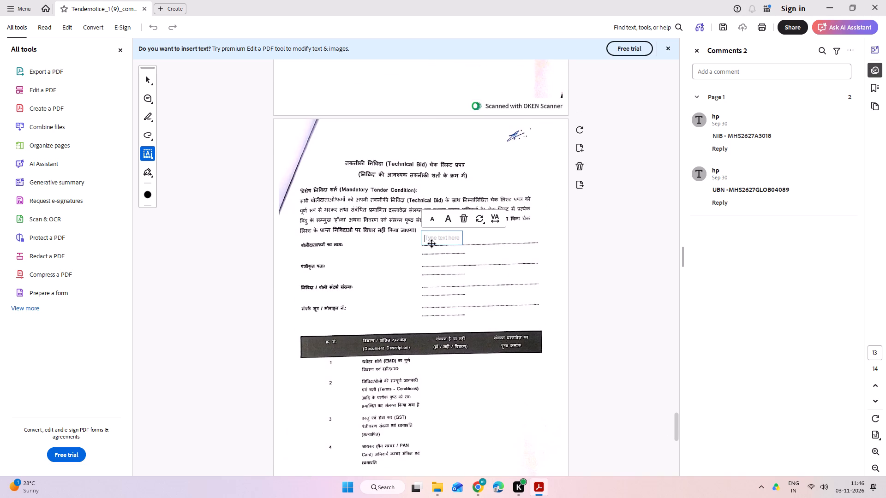
text(M/s N)
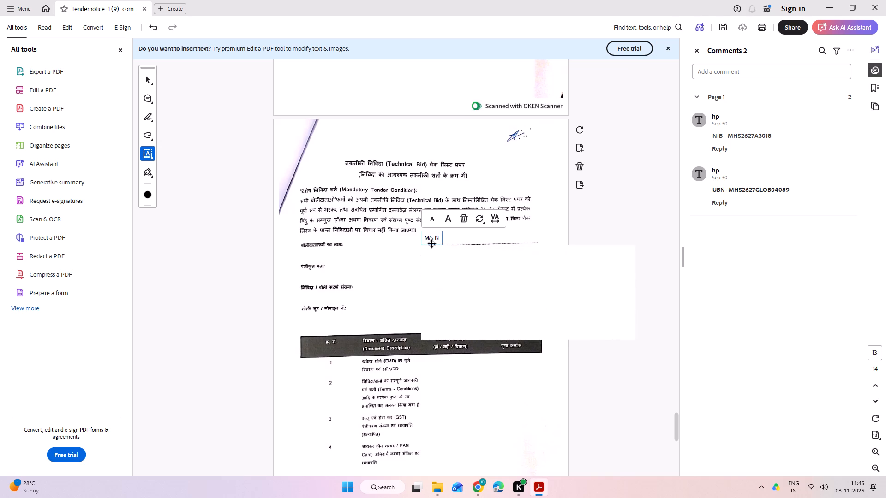
click(446, 275)
click(400, 266)
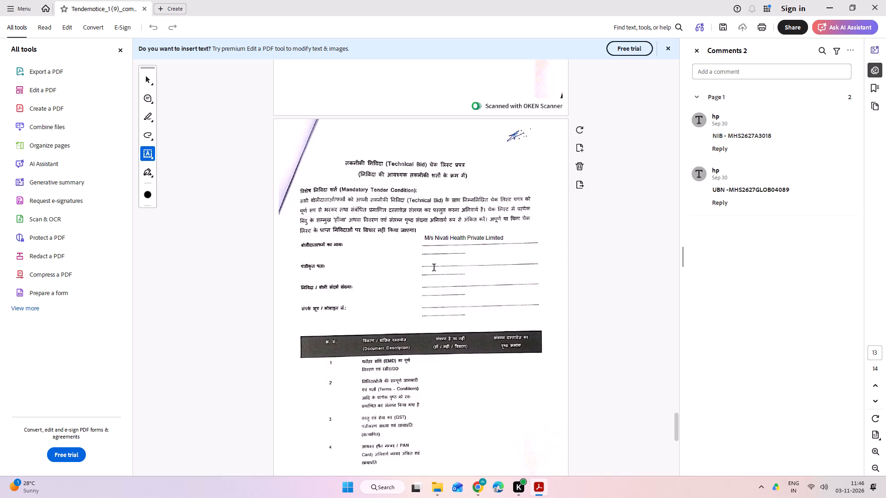
click(429, 264)
text(SATY)
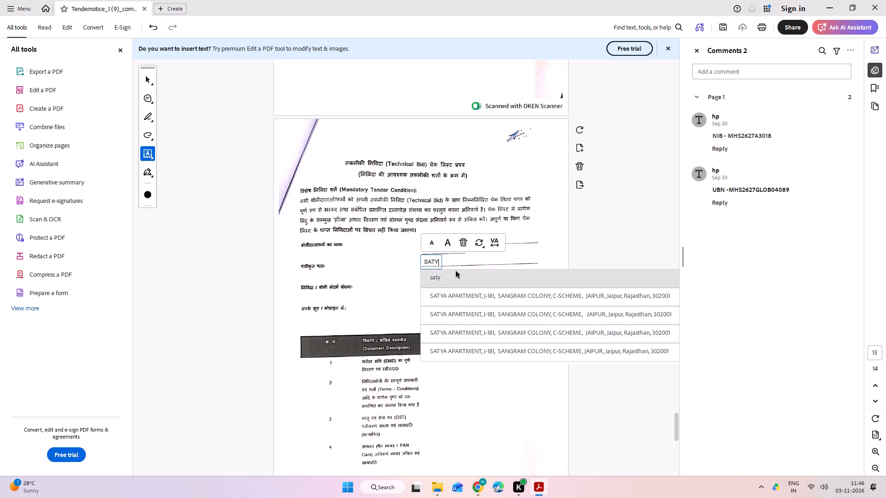
click(465, 289)
click(392, 293)
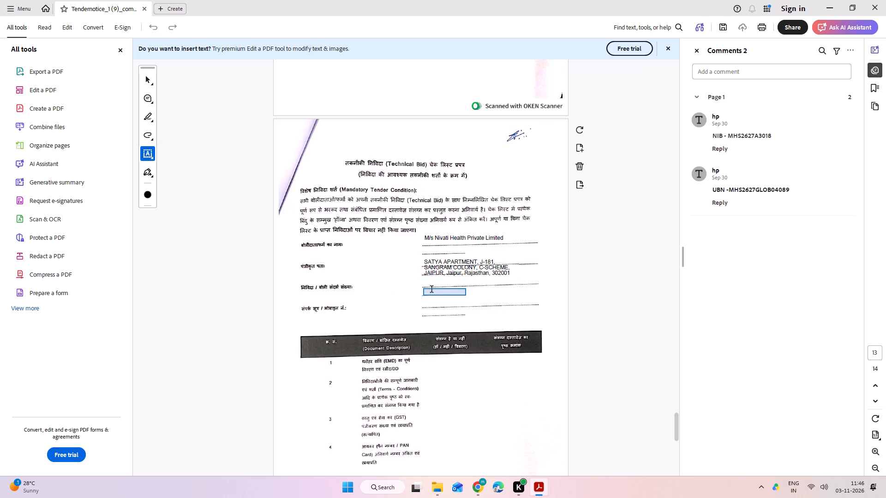
click(432, 290)
text(5032)
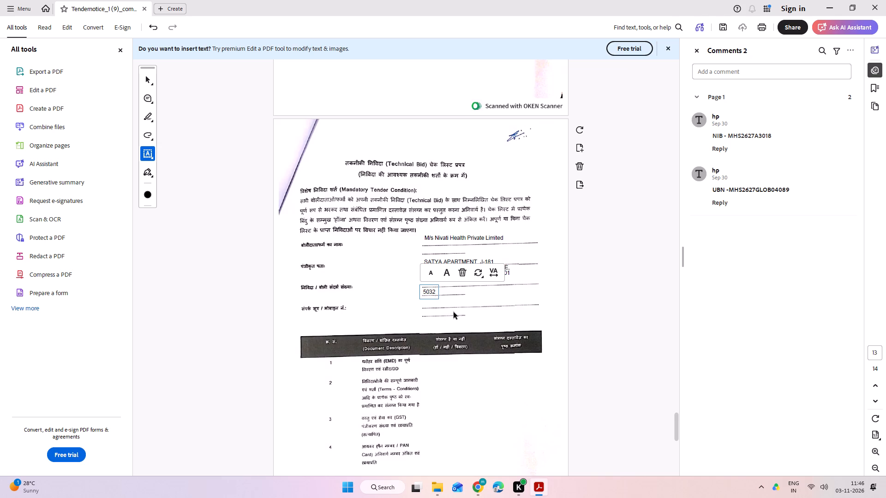
Fill in the contact/mobile number line in the page 13 Technical Bid checklist header with the company's phone number, enlarging its text.
click(439, 311)
click(428, 312)
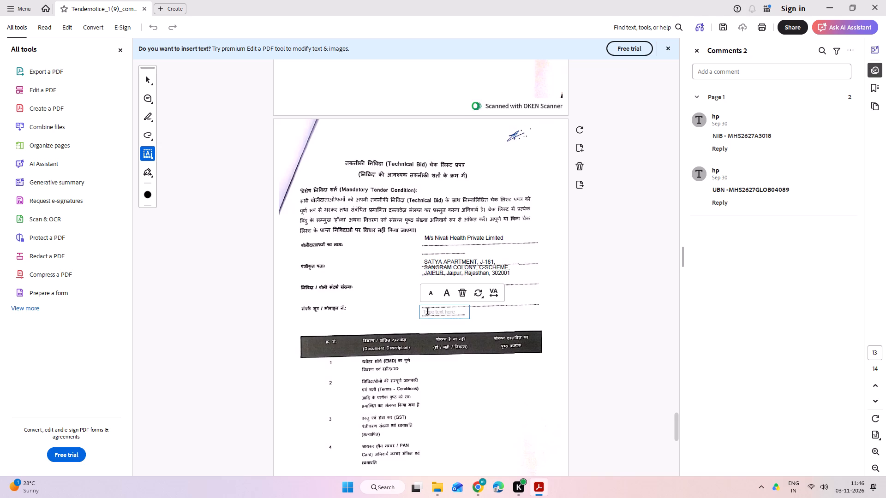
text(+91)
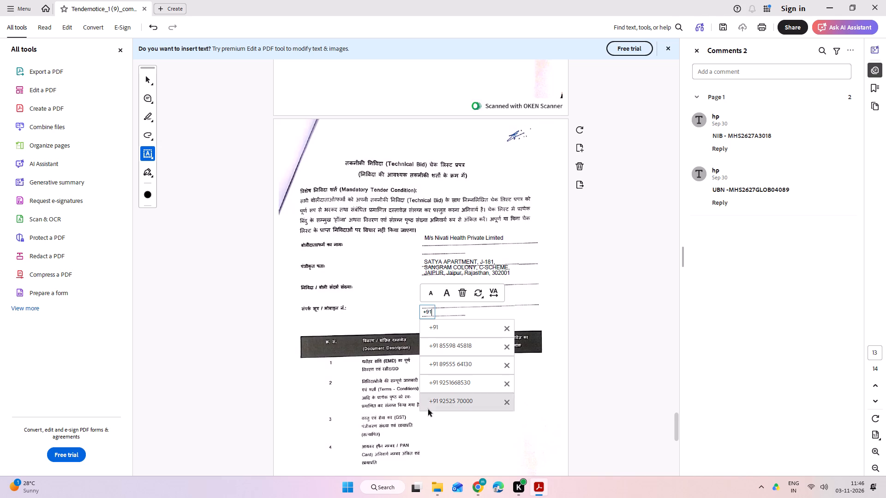
click(455, 403)
click(444, 291)
click(574, 321)
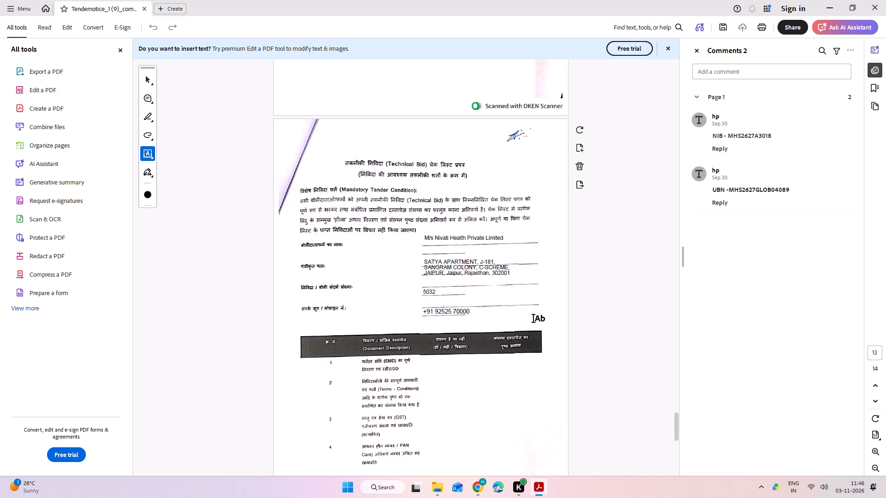
Enter YES in the enclosed-or-not column for checklist item 1, the EMD details and receipt/DD.
scroll(534, 318, down, 3)
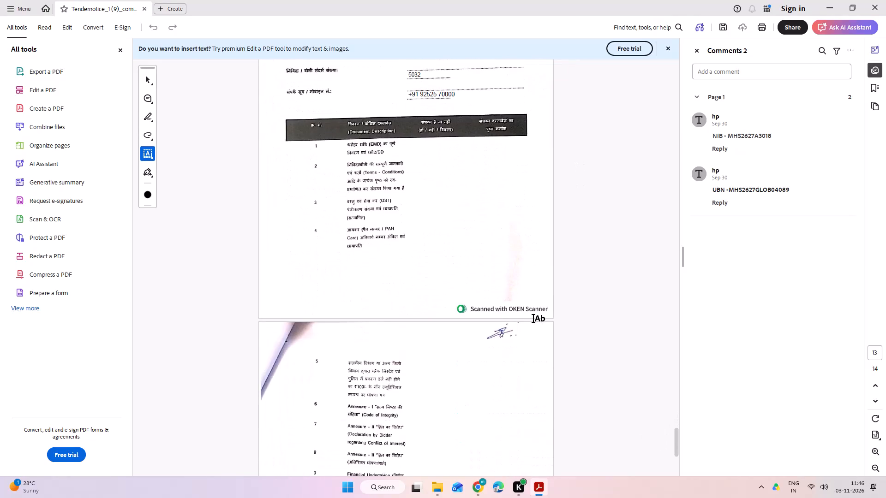
click(433, 144)
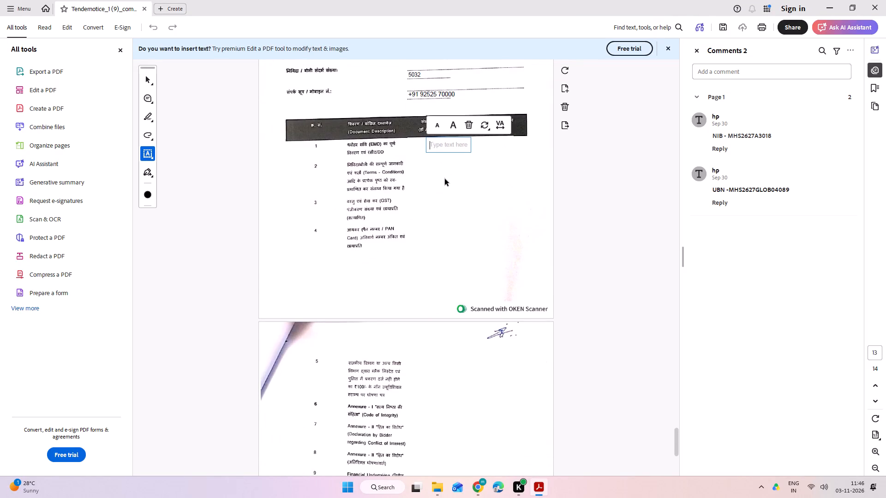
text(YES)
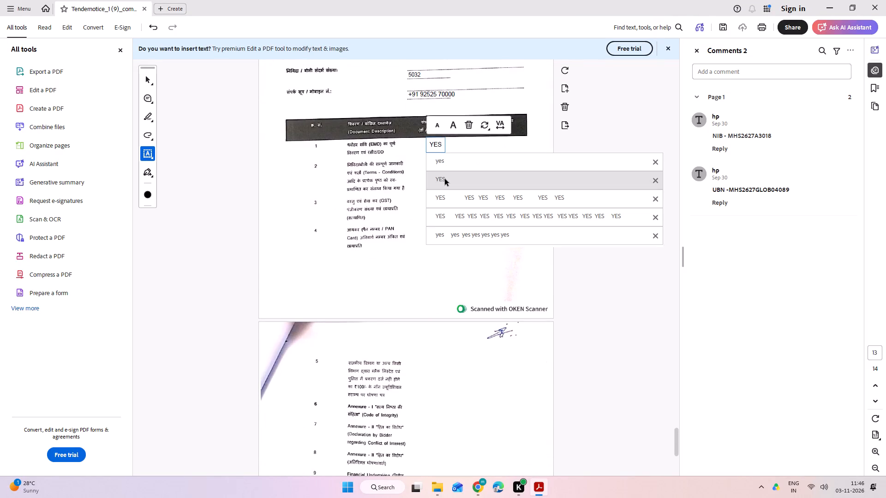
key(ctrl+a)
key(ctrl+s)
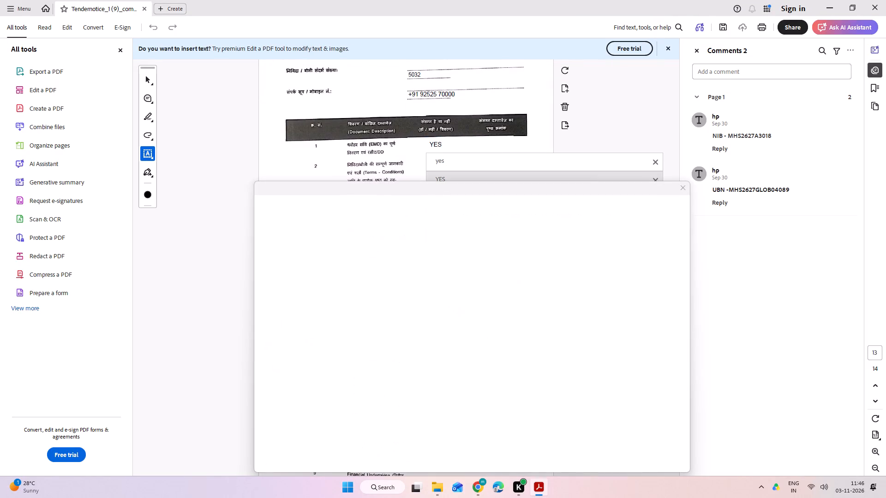
click(688, 189)
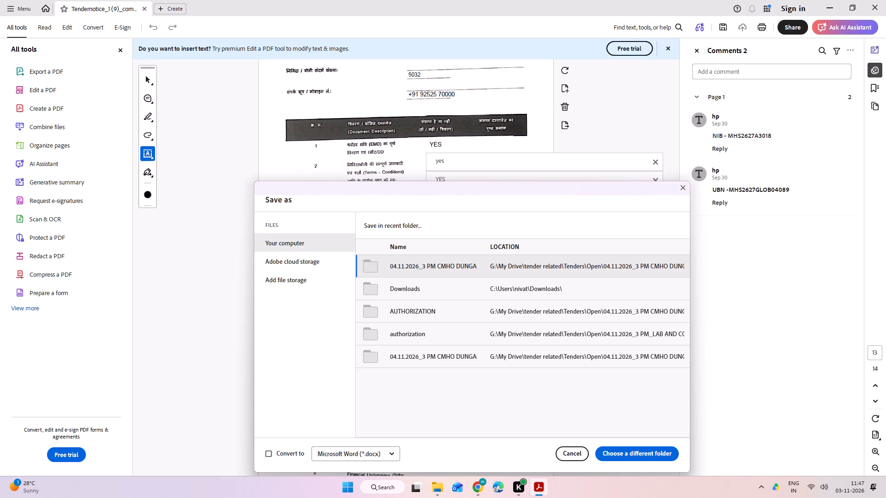
Copy the YES answer from checklist item 1 to items 2, 3 and 4 on page 13, aligned with each row.
triple_click(432, 142)
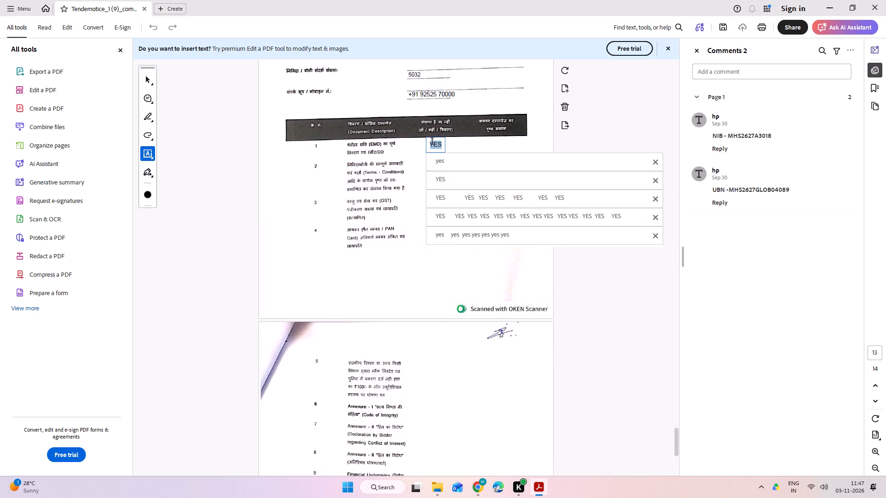
key(ctrl+c)
key(Right)
key(Return)
key(Return)
key(Return)
key(Return)
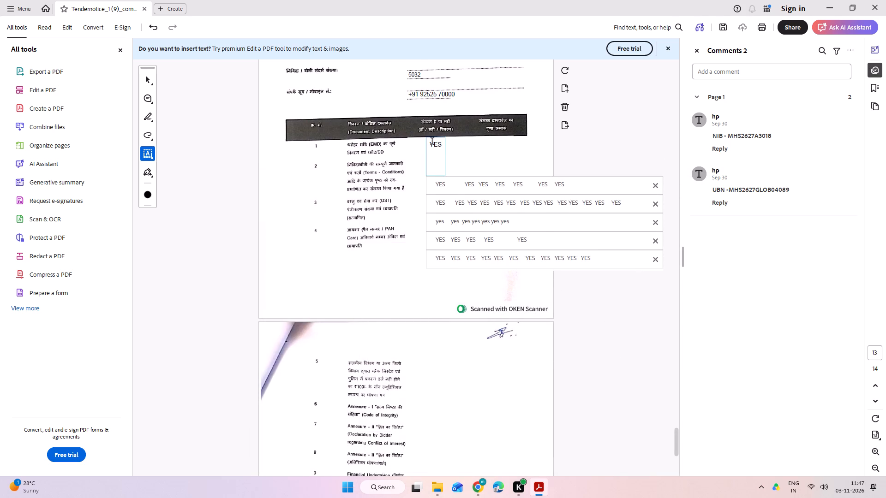
key(ctrl+v)
key(Return)
key(Return)
key(Return)
key(Return)
key(Return)
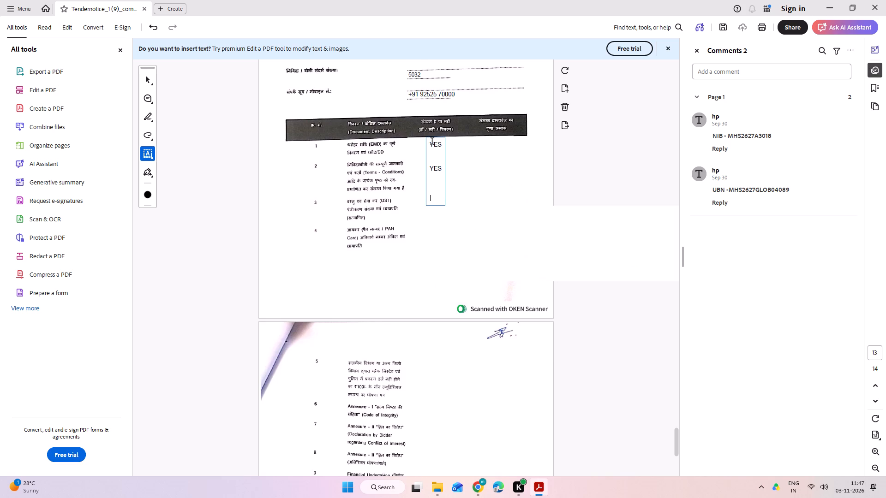
key(Return)
key(ctrl+v)
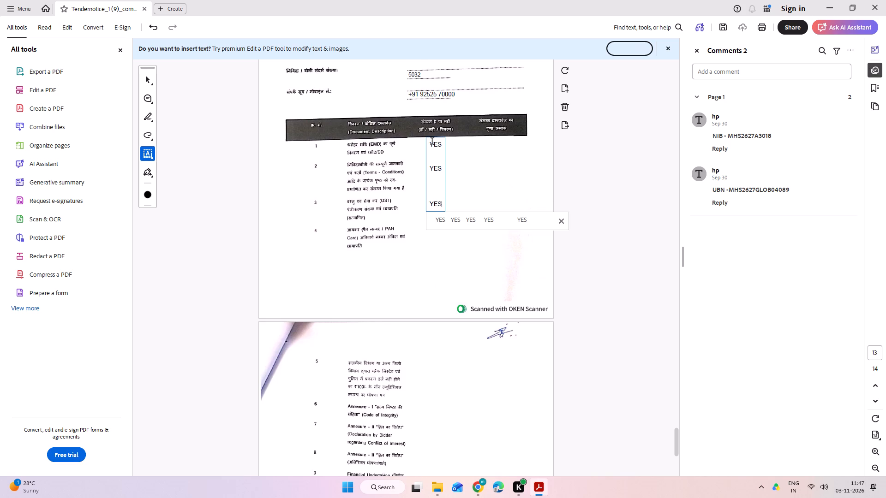
key(Return)
key(Return)
key(Return)
key(Return)
key(Return)
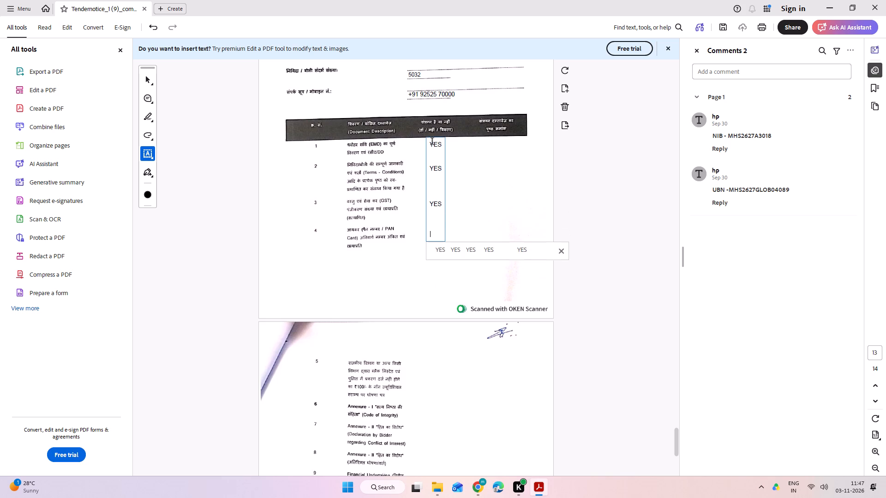
key(ctrl+v)
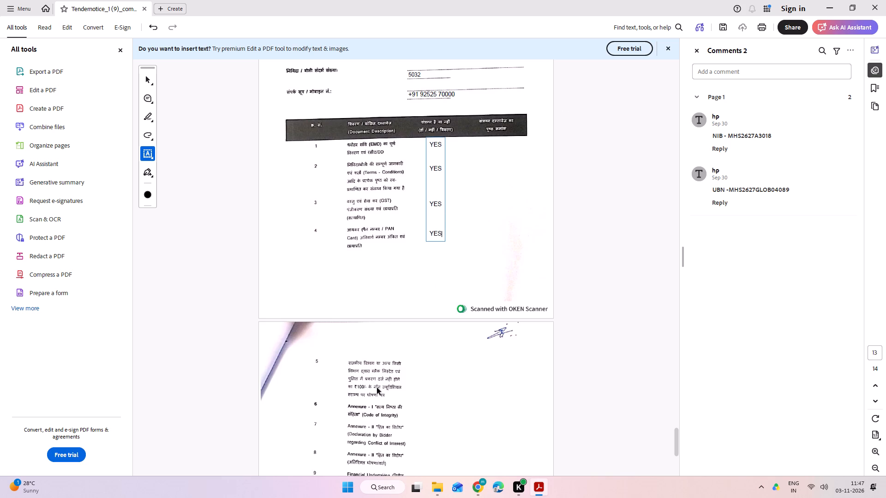
Add a YES answer column on page 14 covering checklist items 5 to 8, aligned with each row.
click(436, 371)
click(431, 372)
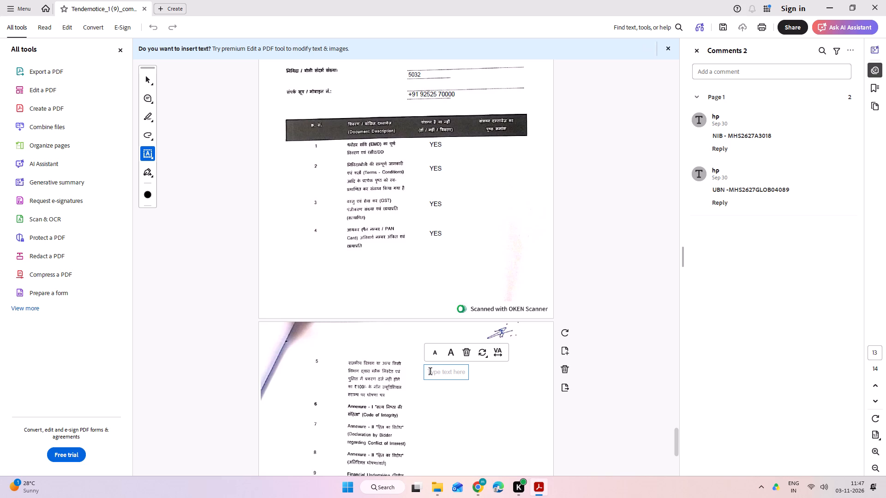
key(ctrl+v)
key(Return)
key(Return)
key(Return)
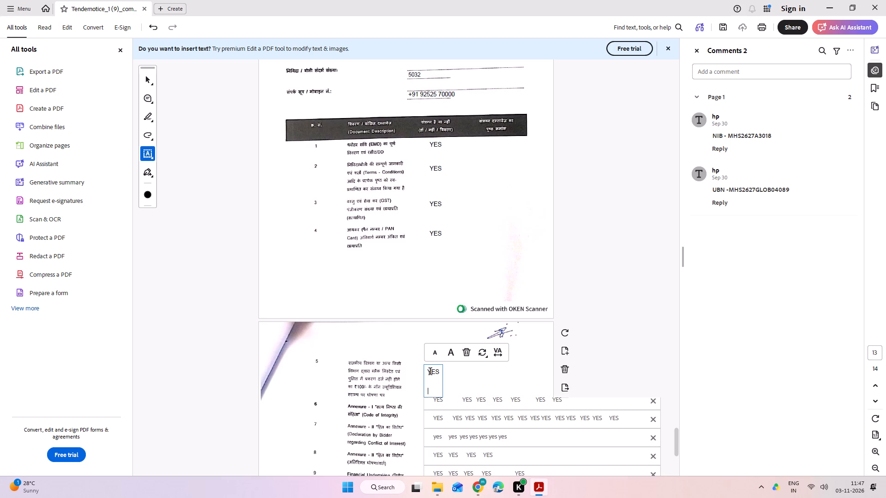
key(Return)
key(Return)
key(Return)
key(Return)
key(Return)
key(BackSpace)
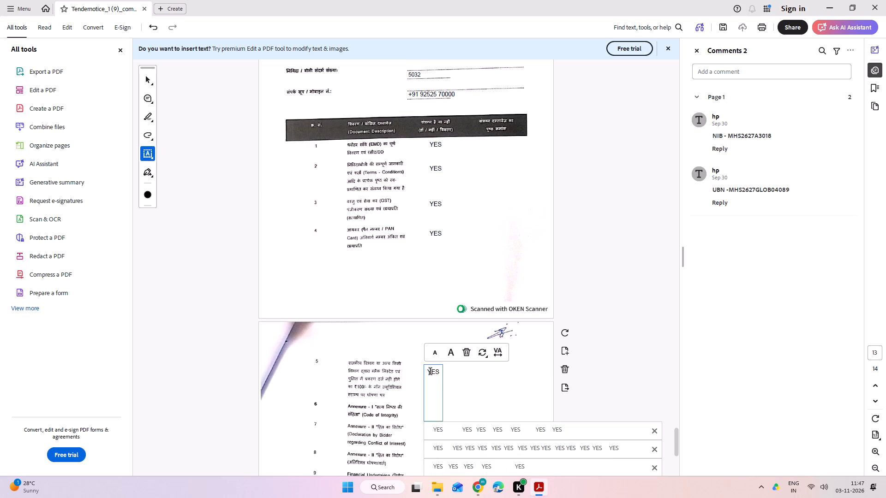
key(ctrl+v)
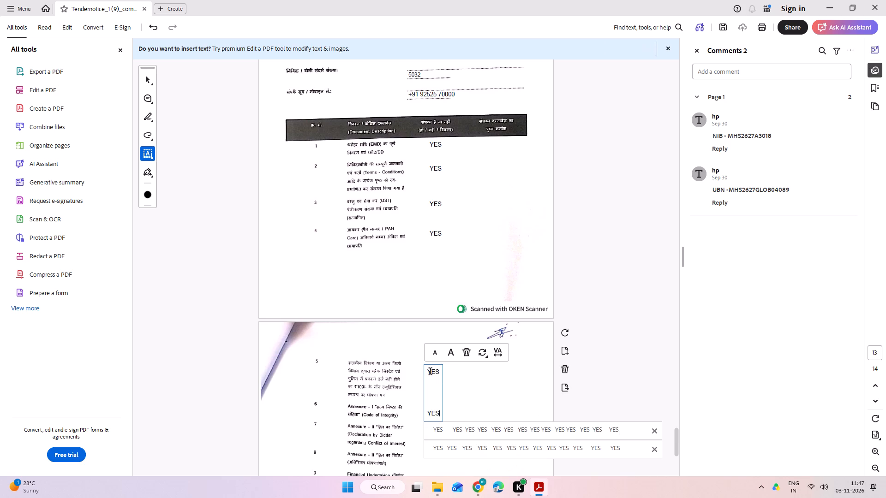
key(Return)
key(Return)
key(Return)
key(ctrl+v)
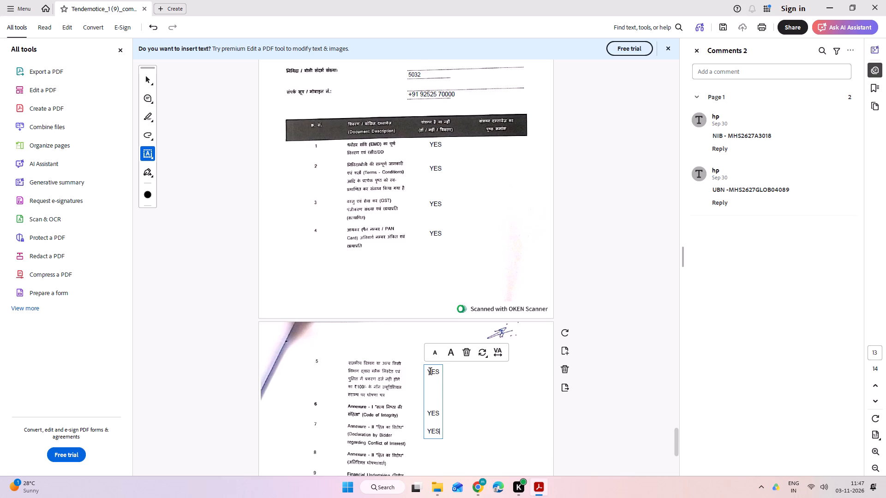
key(Return)
key(Return)
key(Return)
key(Return)
key(Return)
key(BackSpace)
key(Return)
key(ctrl+v)
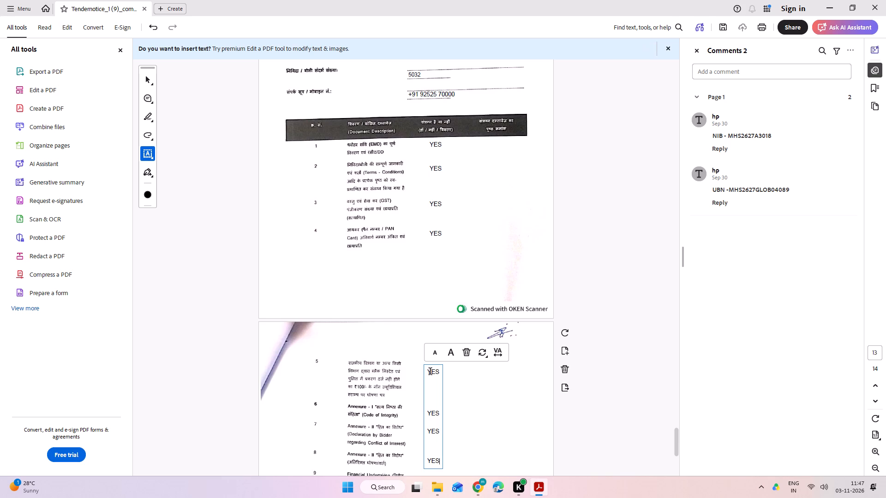
Continue the page 14 answer column with YES for checklist items 9 to 13, through the Drug License row.
scroll(430, 373, down, 5)
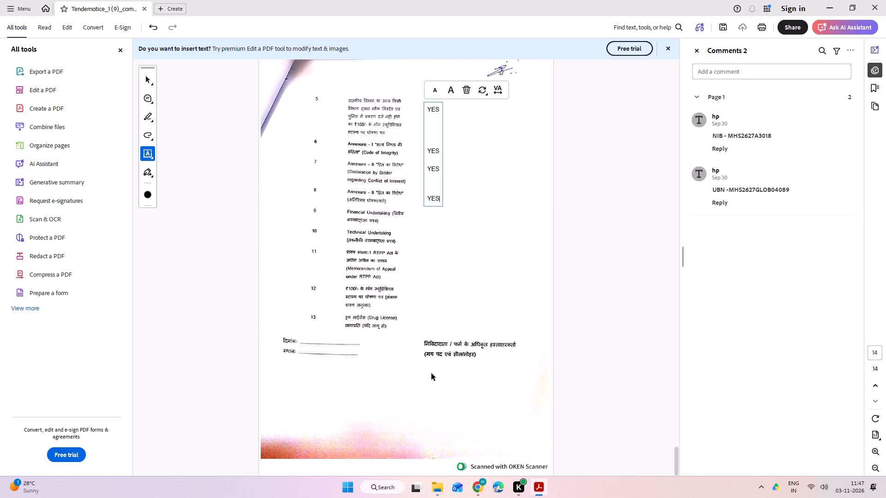
key(Return)
key(Return)
key(Return)
key(ctrl+v)
key(Return)
key(Return)
key(Return)
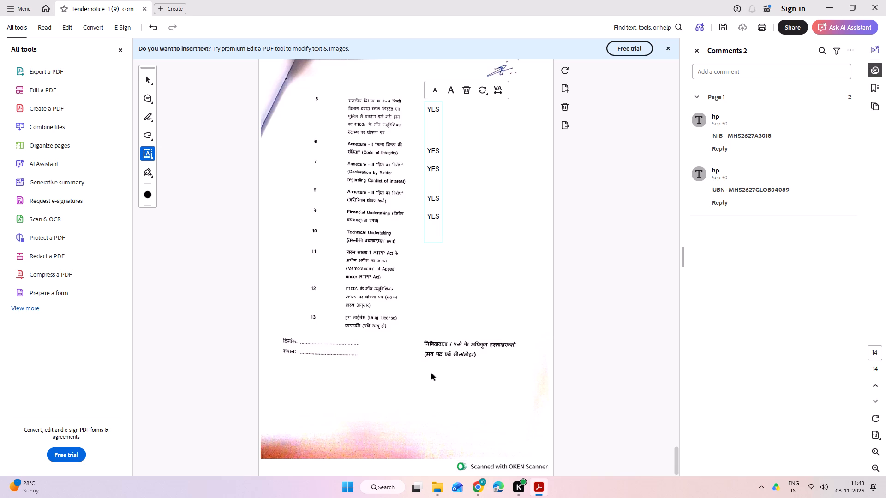
key(ctrl+v)
key(Return)
key(Return)
key(Return)
key(Return)
key(Return)
key(ctrl+v)
key(Return)
key(Return)
key(Return)
key(Return)
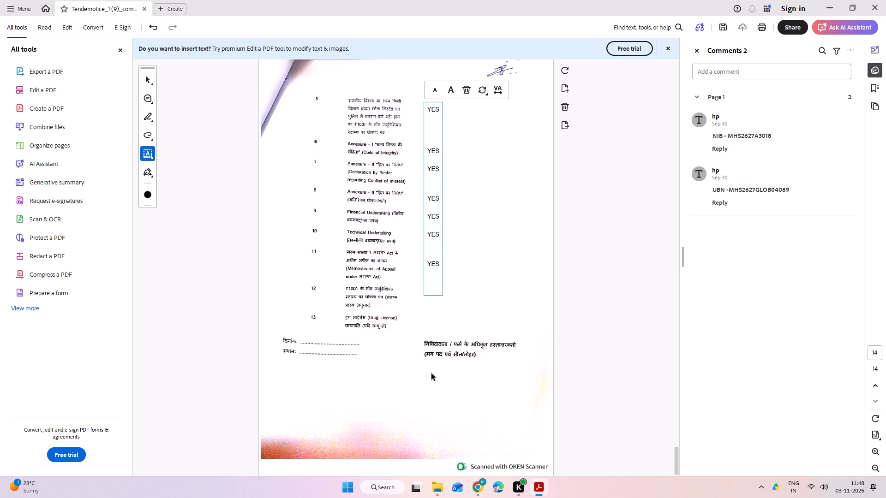
key(Return)
key(ctrl+v)
key(Return)
key(Return)
key(Return)
key(Return)
key(Return)
key(ctrl+v)
Fill in the date 03.11.2026 and the place JAIPUR below the checklist on page 14.
click(304, 339)
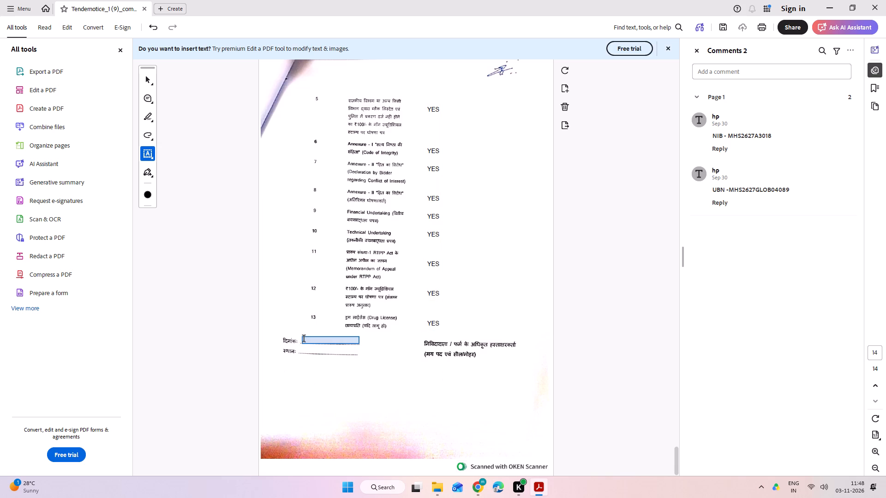
click(308, 339)
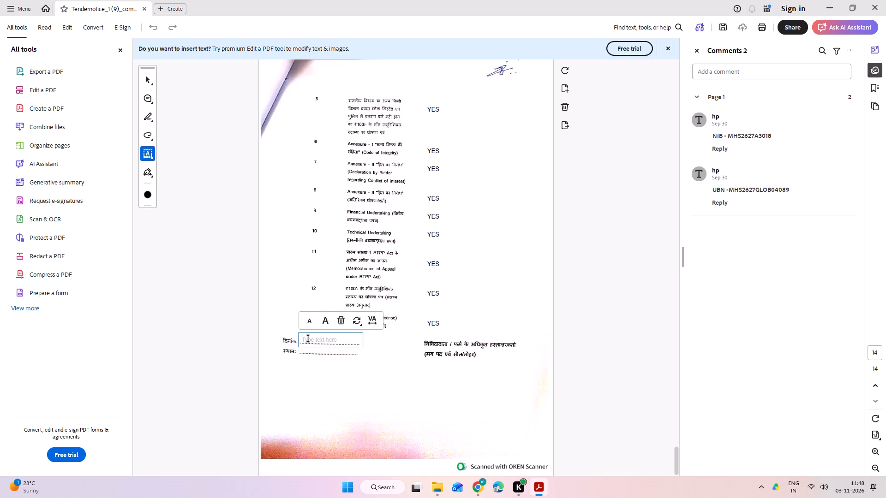
text(03.)
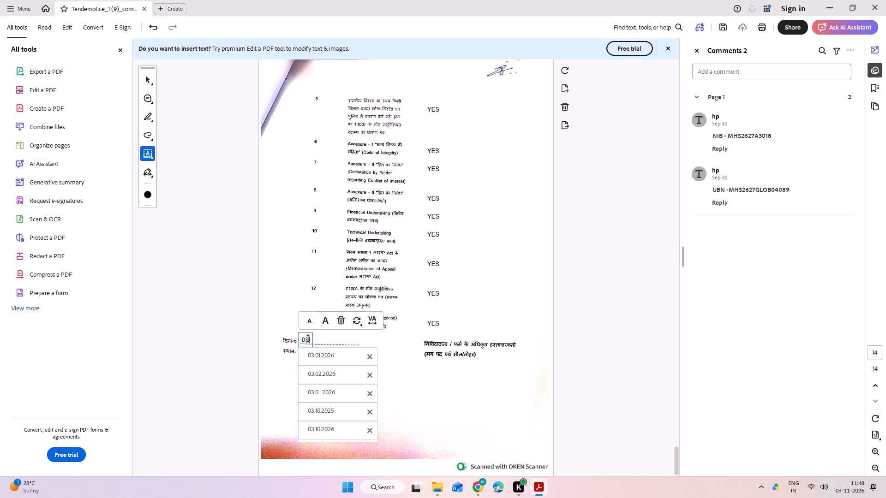
text(11.2026)
drag(325, 444, 327, 436)
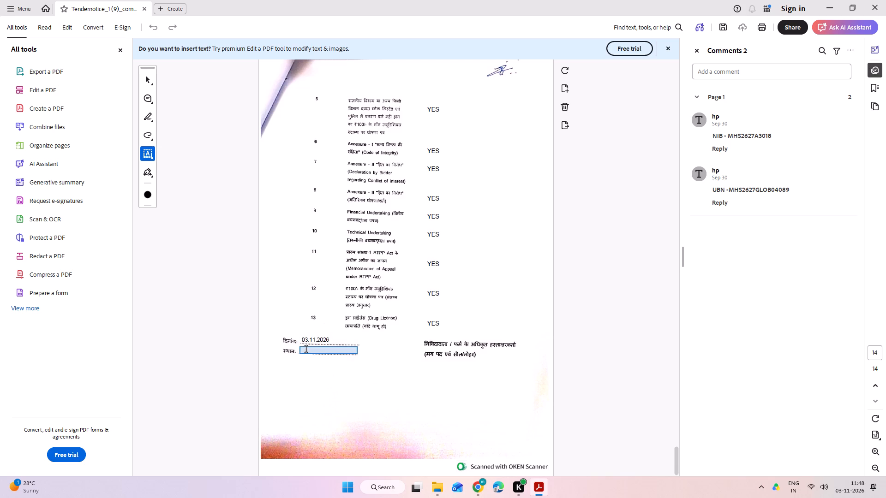
click(306, 350)
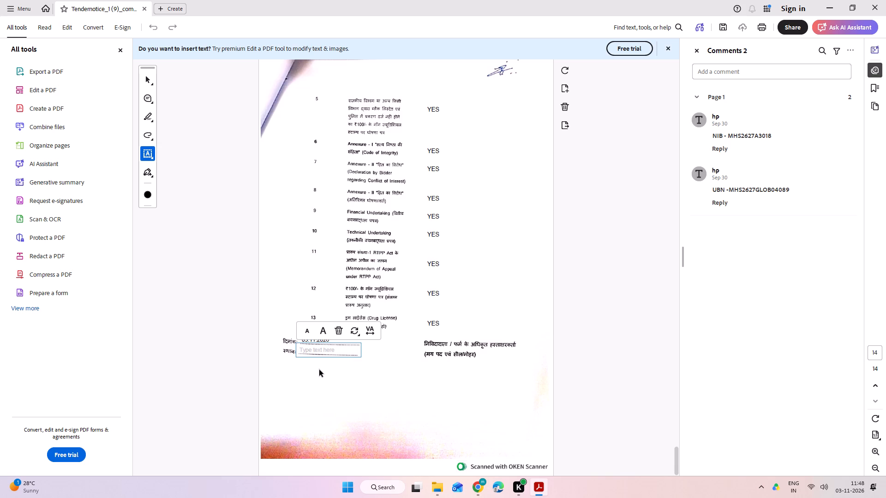
text(JAIP)
click(336, 399)
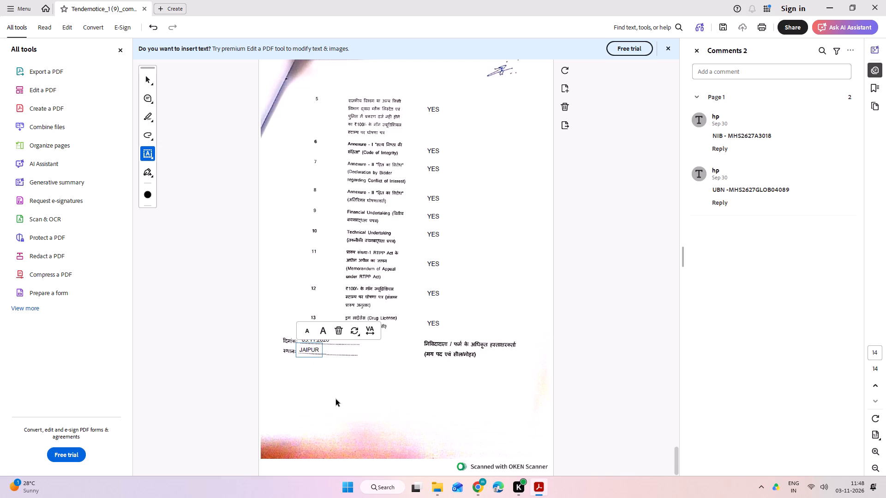
click(336, 399)
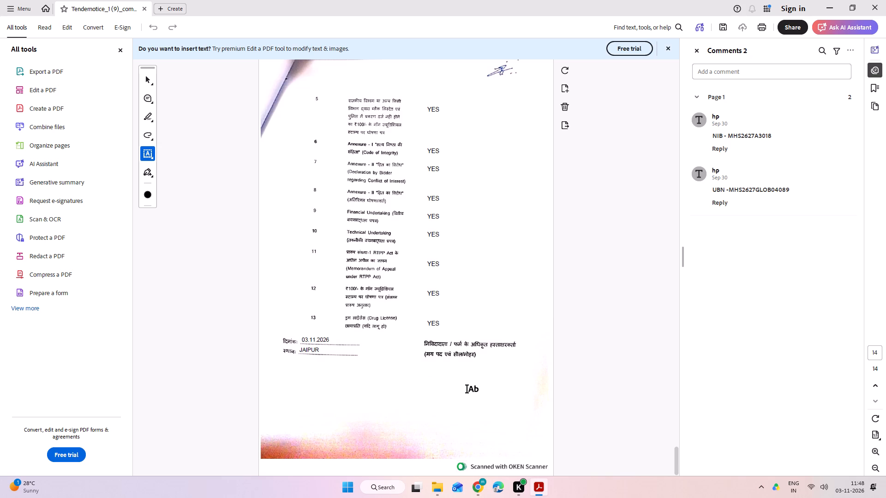
Look back over the filled-in pages 11 to 14, checking their dates, bidder details and checklist answers.
scroll(468, 388, down, 1)
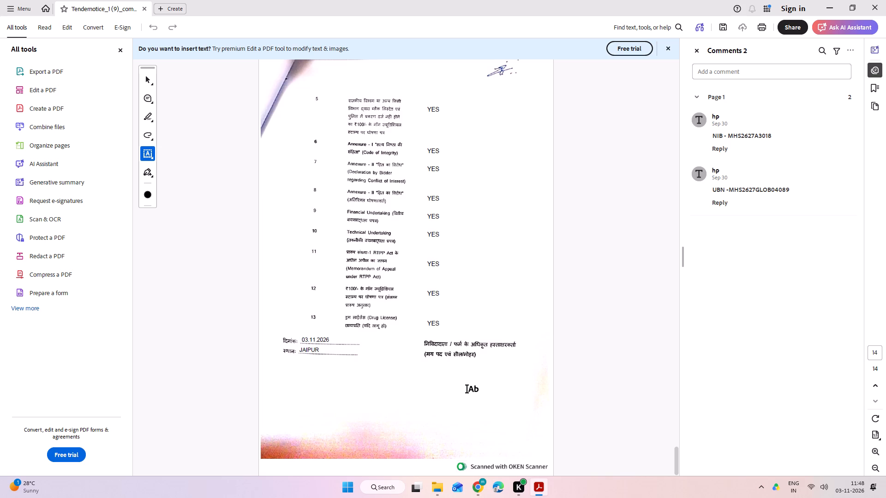
scroll(468, 388, down, 4)
scroll(468, 388, up, 2)
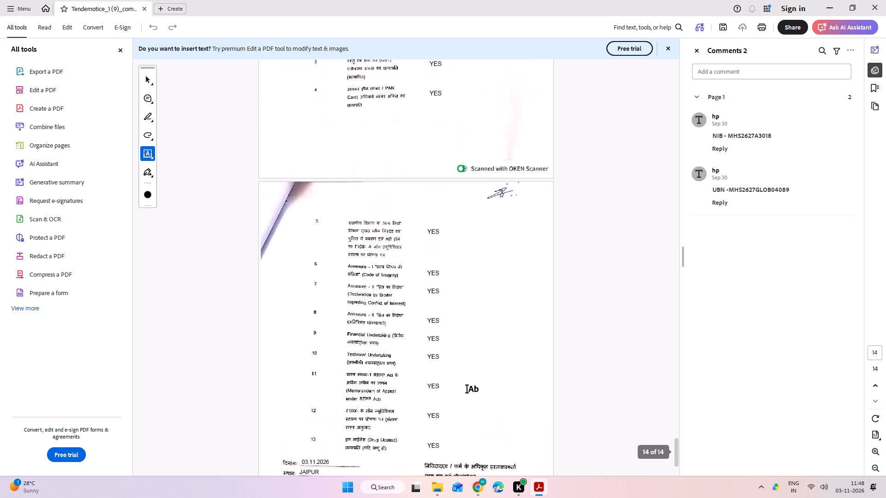
scroll(468, 388, up, 6)
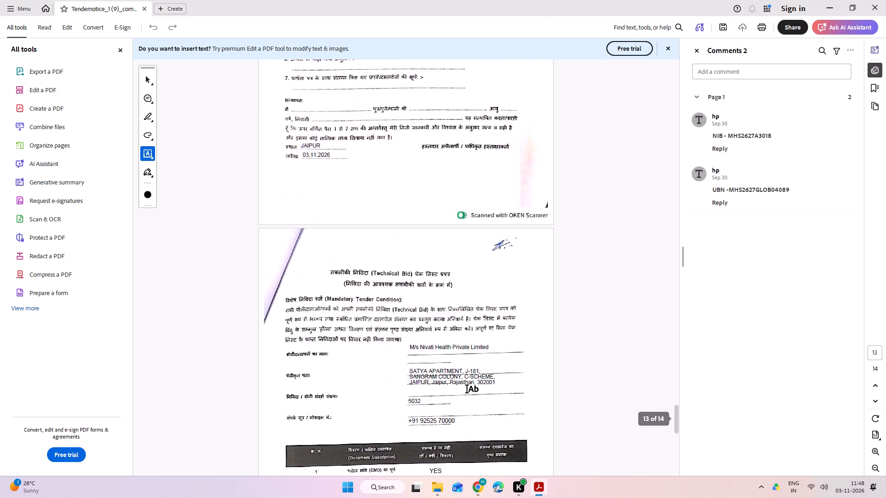
scroll(468, 388, up, 9)
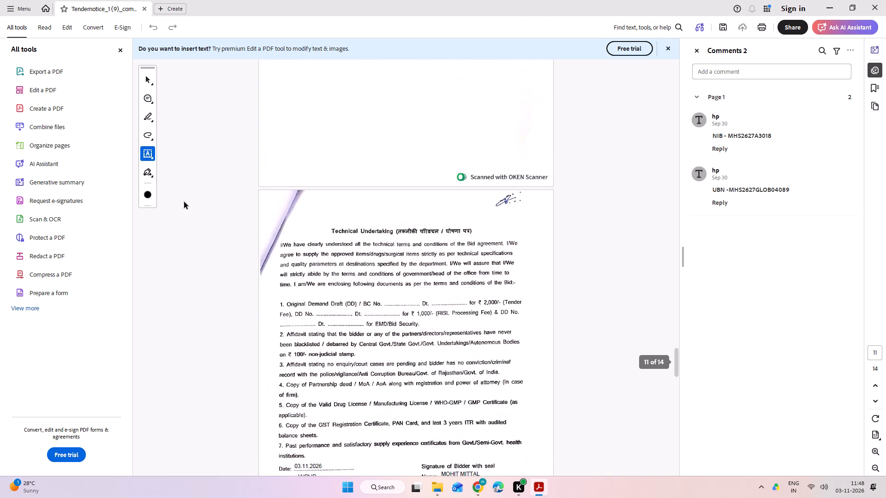
scroll(480, 433, down, 11)
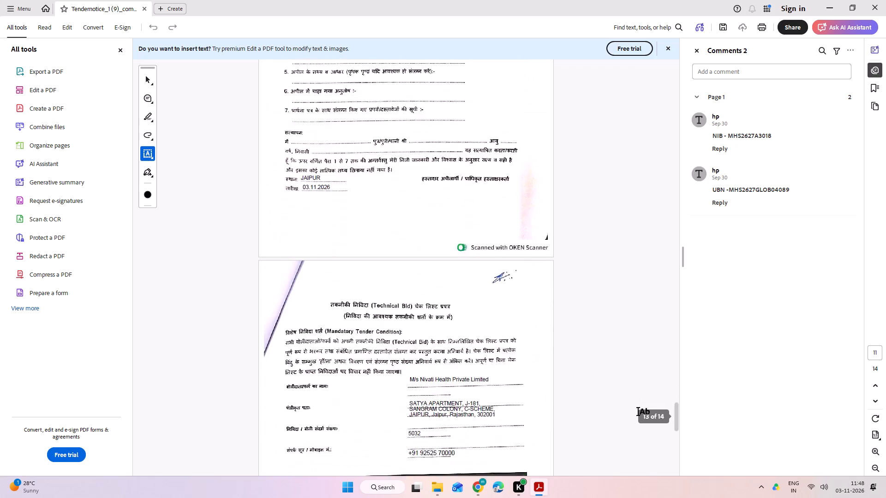
drag(676, 429, 683, 480)
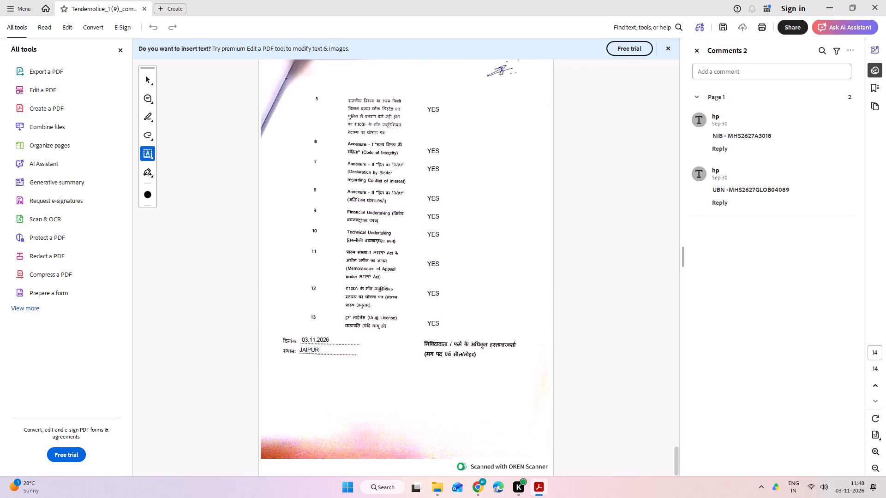
Place the saved Nivati Health seal on page 14, enlarge it and position it over the authorised signatory line.
click(153, 174)
click(191, 213)
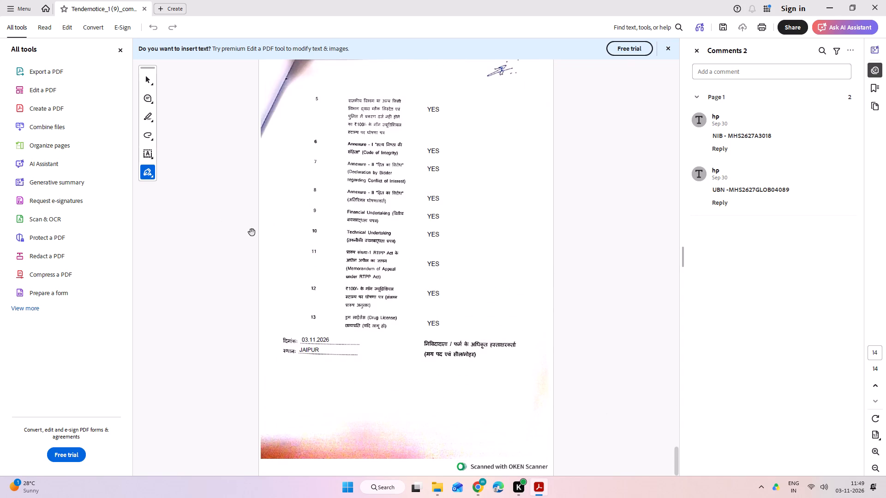
click(469, 336)
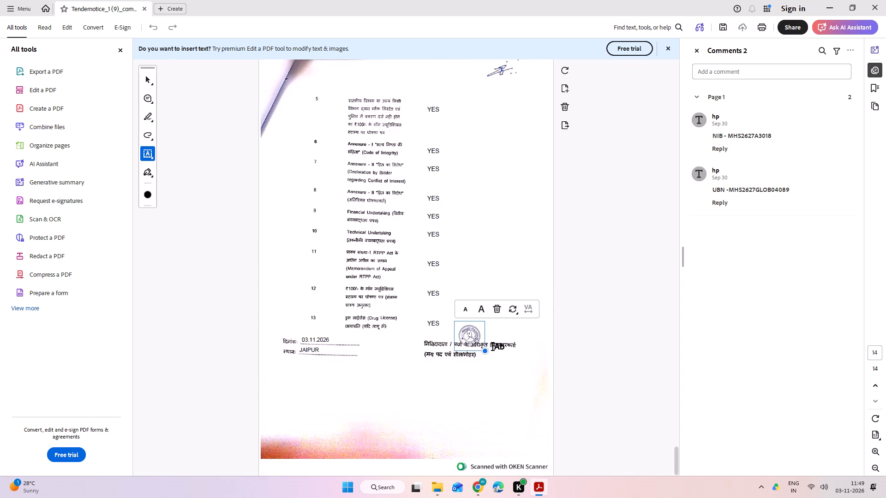
drag(487, 350, 514, 372)
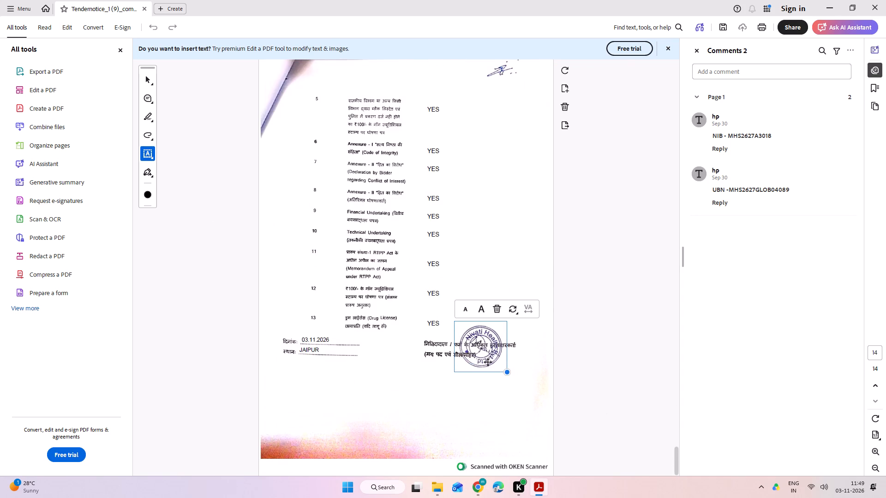
drag(489, 362, 492, 341)
click(651, 362)
Add the Nivati Health seal on page 13 in the blank area below the checklist table, near the right margin.
scroll(627, 497, up, 5)
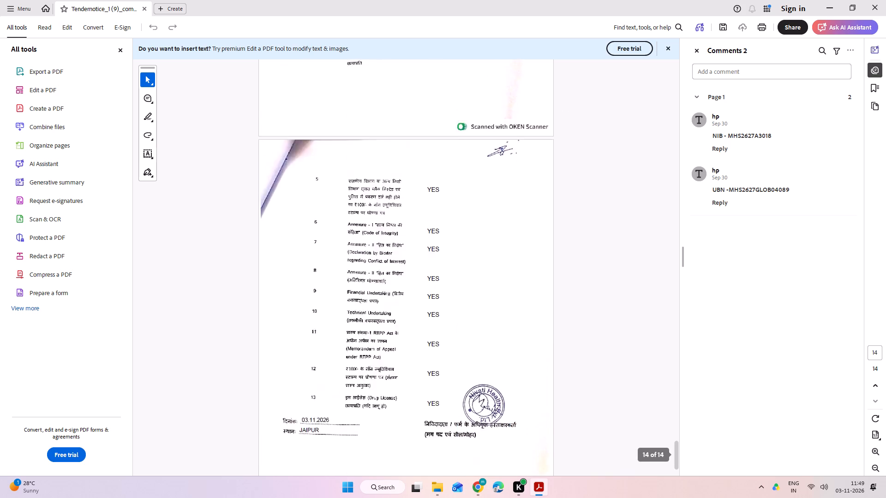
scroll(519, 385, down, 1)
click(148, 171)
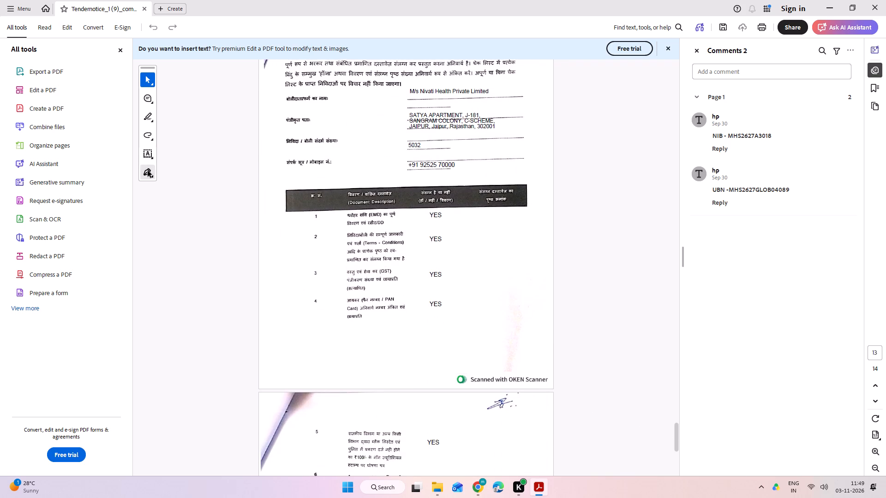
click(187, 216)
click(518, 338)
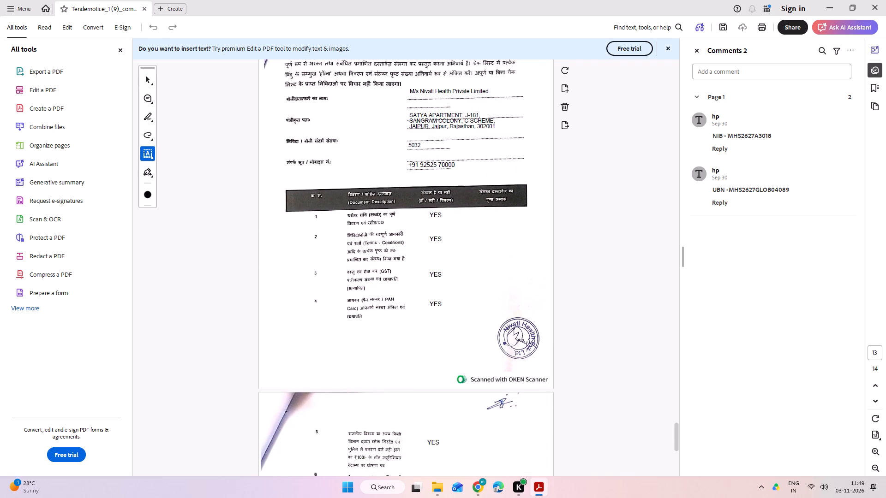
Add the Nivati Health seal on page 12 just below the appellant's authorised signature line.
scroll(491, 352, up, 5)
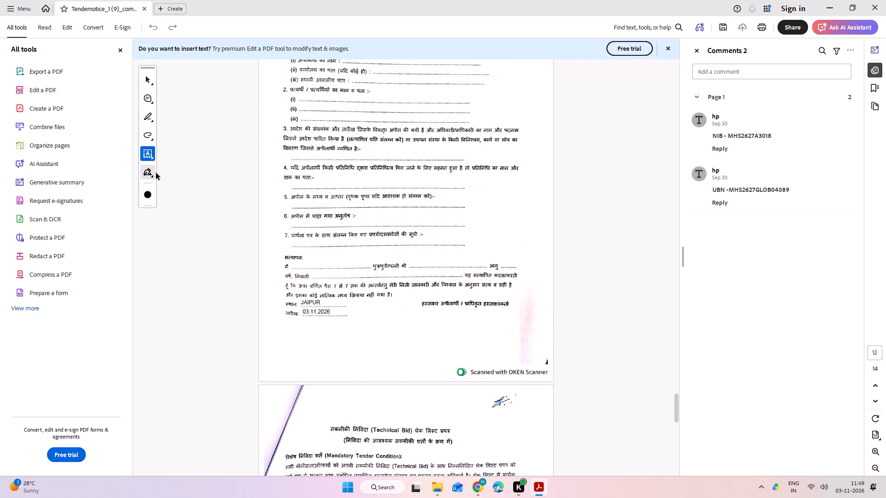
click(156, 173)
click(191, 215)
click(491, 329)
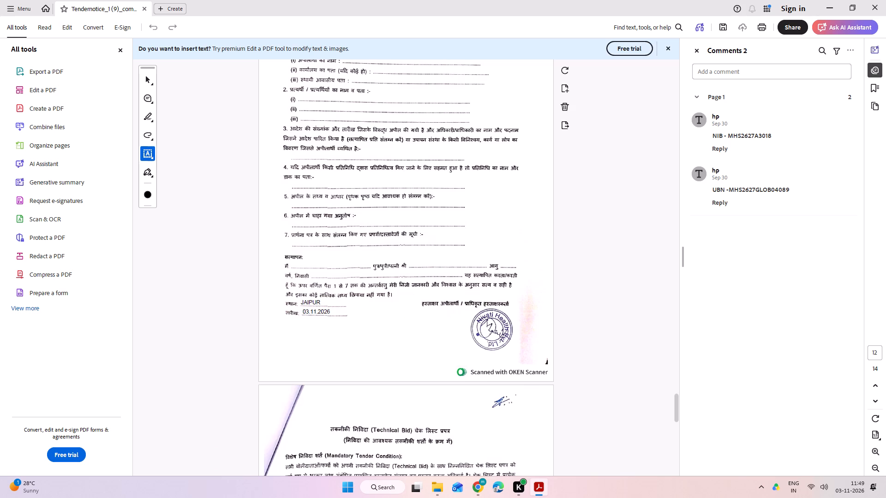
Add the Nivati Health seal to the Technical Undertaking on page 11, beside the Signature of Bidder with seal line.
scroll(338, 313, up, 1)
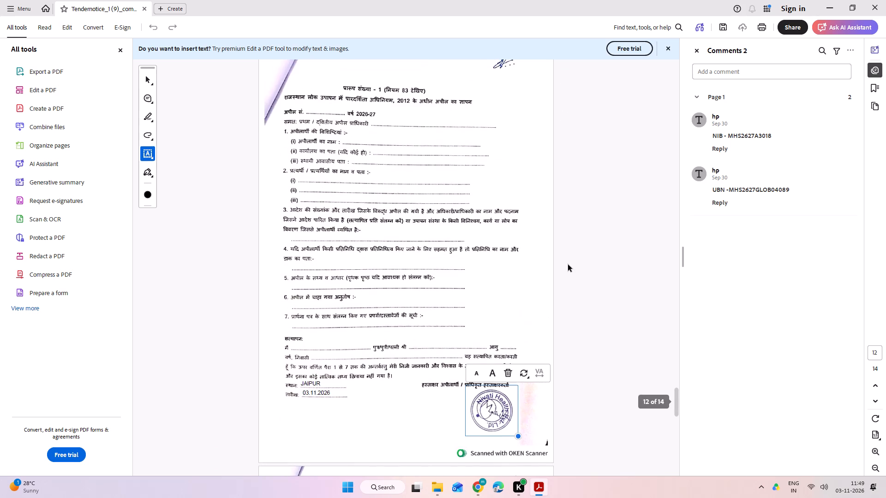
click(575, 265)
scroll(575, 265, up, 5)
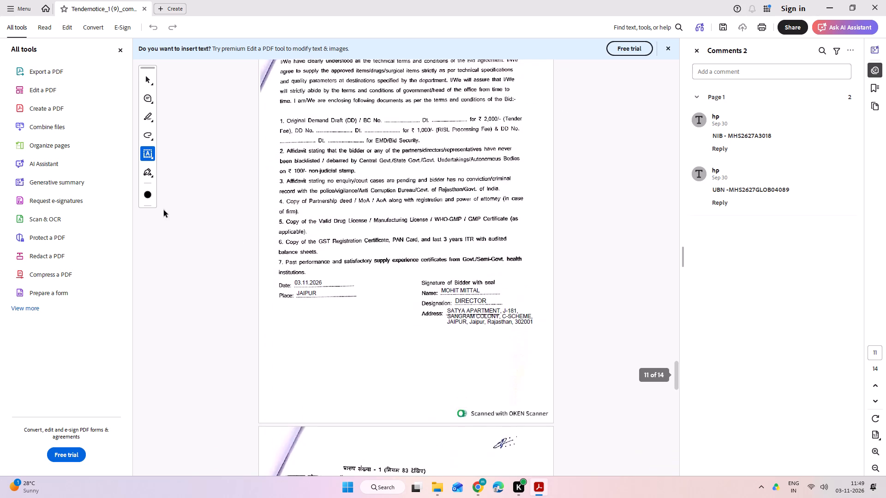
click(152, 169)
click(208, 225)
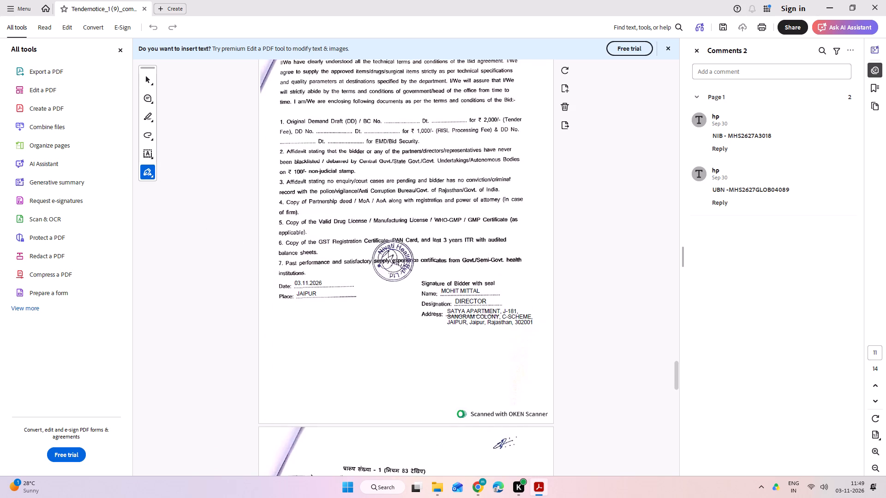
click(506, 282)
Add the Nivati Health seal to the Financial Undertaking on page 10, beside the Signature of Bidder with seal line.
scroll(616, 295, up, 1)
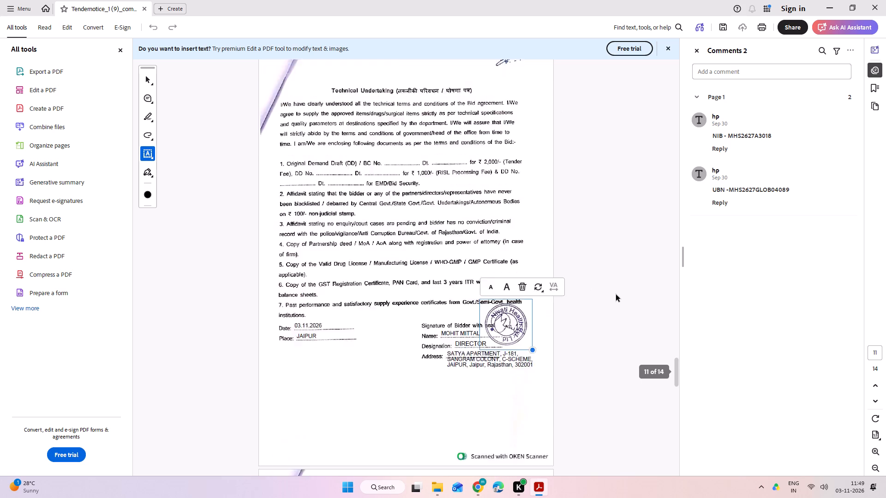
scroll(616, 295, up, 4)
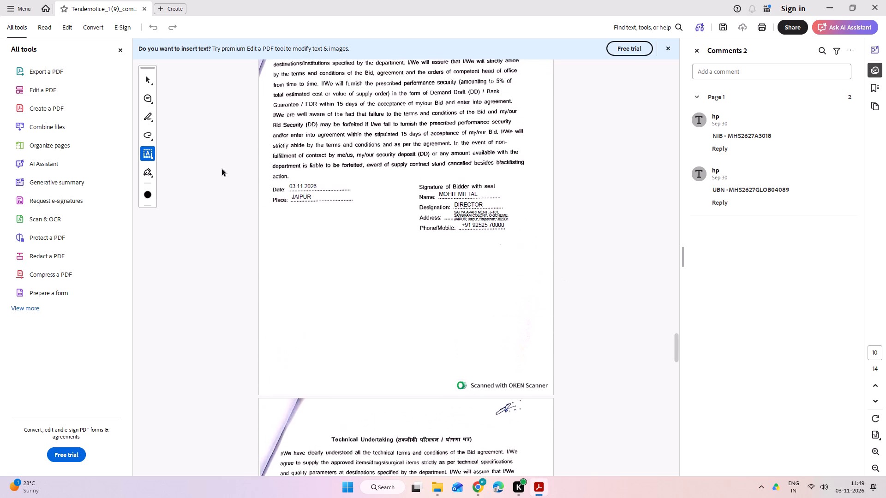
click(149, 177)
click(197, 223)
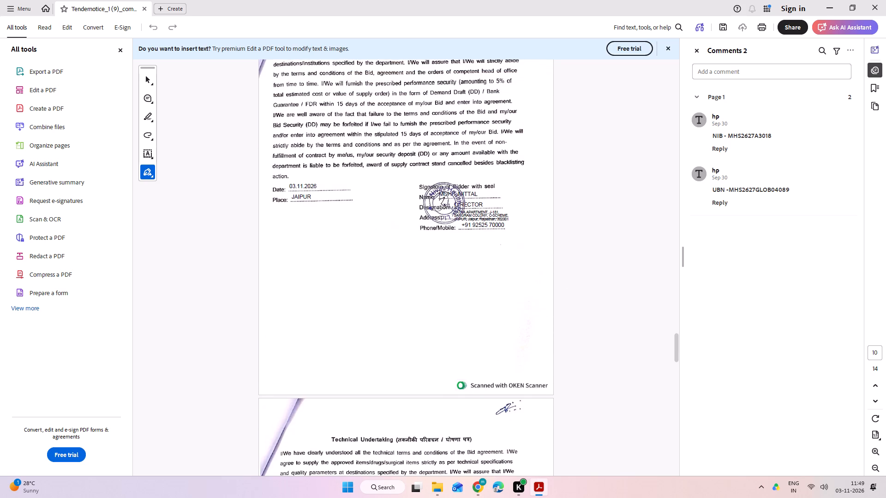
click(500, 188)
Add the Nivati Health seal to Annexure II (Conflict of Interest) on page 9, beside the bidder's name and address.
click(148, 174)
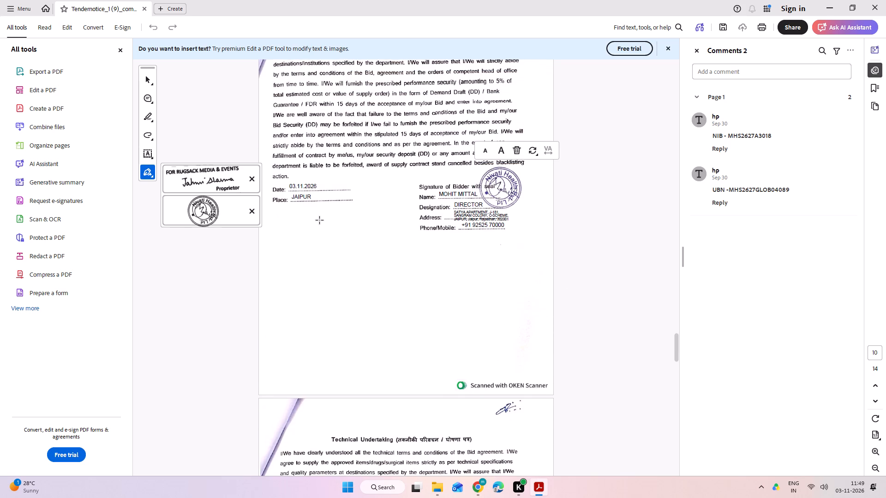
click(186, 210)
scroll(576, 348, up, 3)
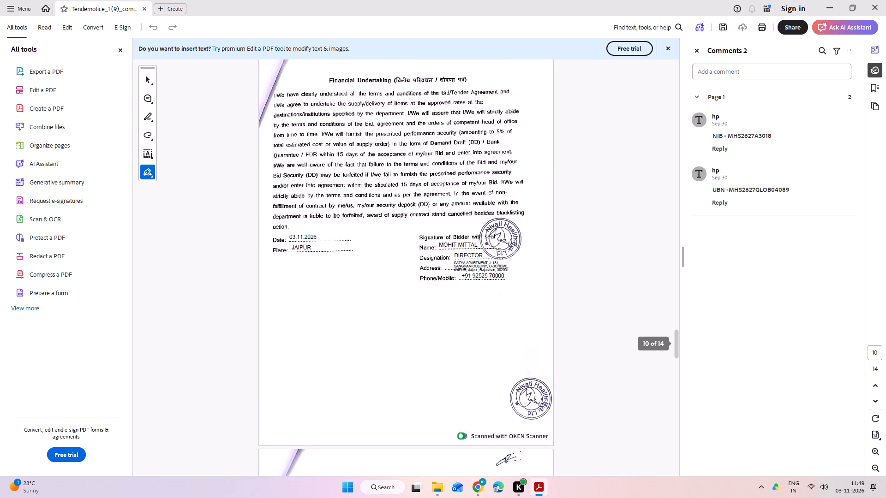
scroll(576, 348, up, 4)
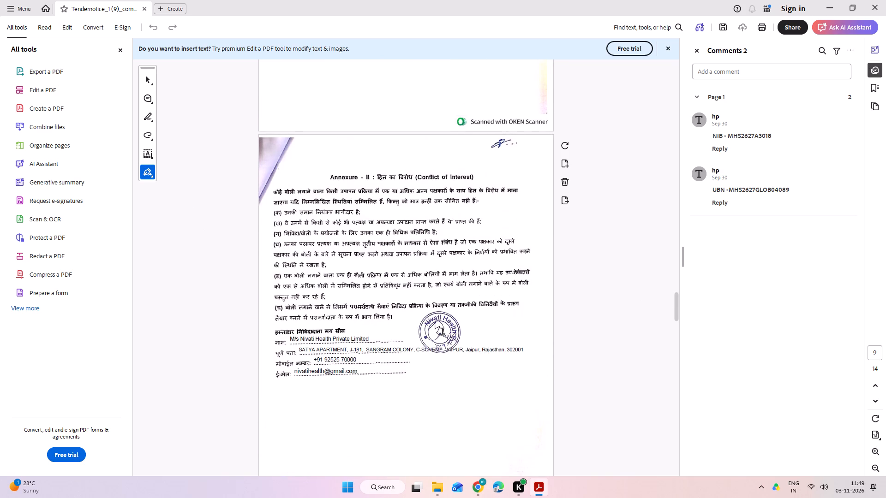
click(453, 332)
Add the Nivati Health seal to Annexure I (Code of Integrity) on page 8, beside the bidder's name and address.
scroll(454, 312, up, 2)
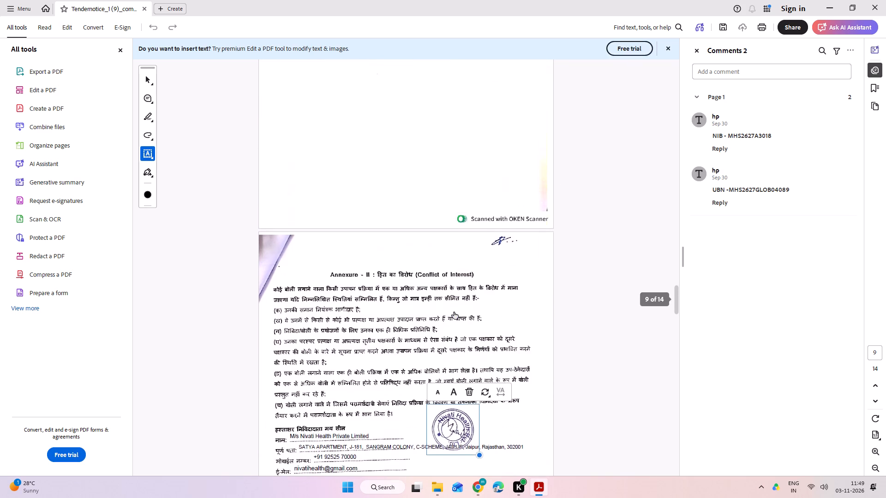
scroll(454, 312, up, 2)
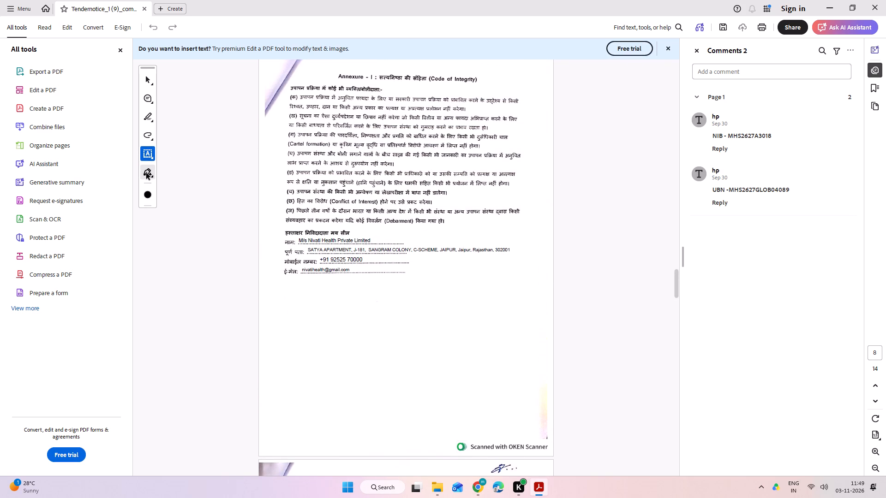
click(146, 173)
click(188, 210)
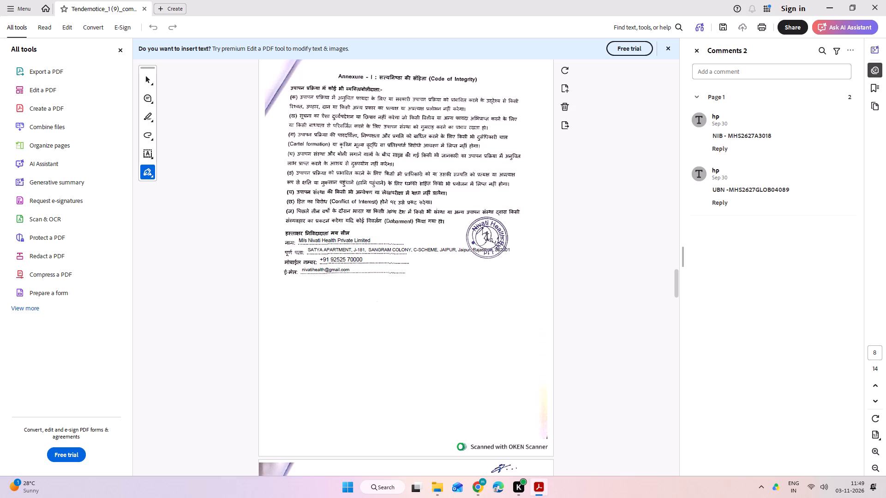
click(488, 238)
Add the Nivati Health seal to the Disclaimer on page 7, to the right of the bidder's name.
scroll(415, 311, up, 3)
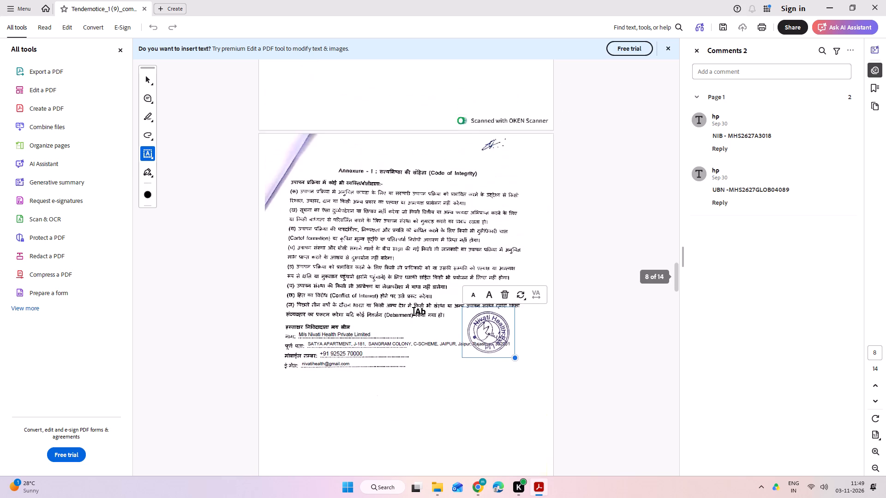
scroll(415, 311, up, 4)
click(143, 162)
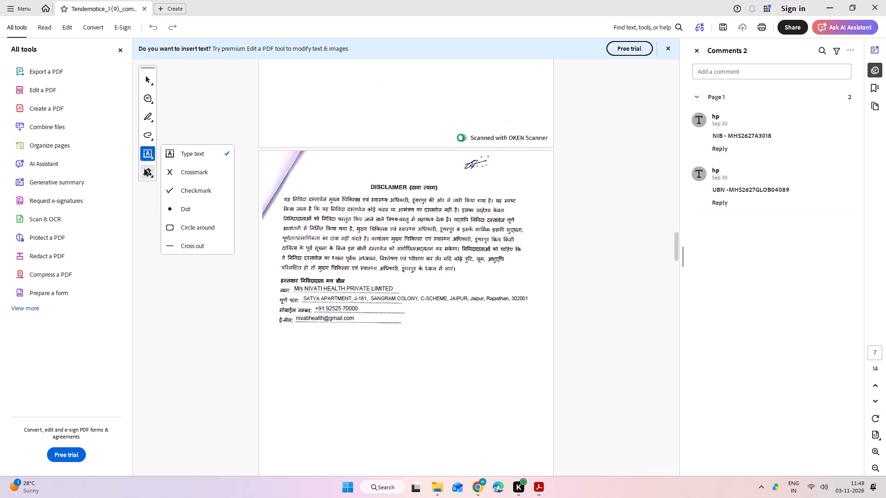
click(144, 171)
click(198, 213)
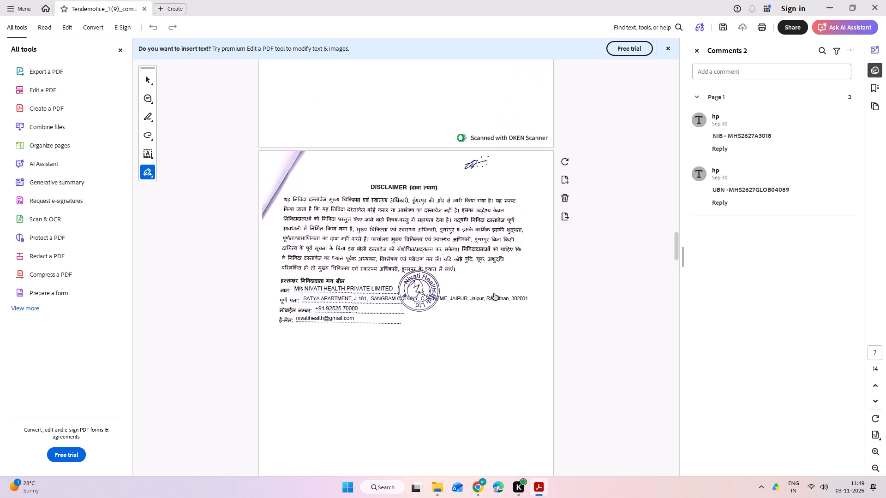
click(496, 285)
Add the Nivati Health seal on page 6 below condition 33, to the left of the health officer's signature block.
scroll(387, 297, up, 4)
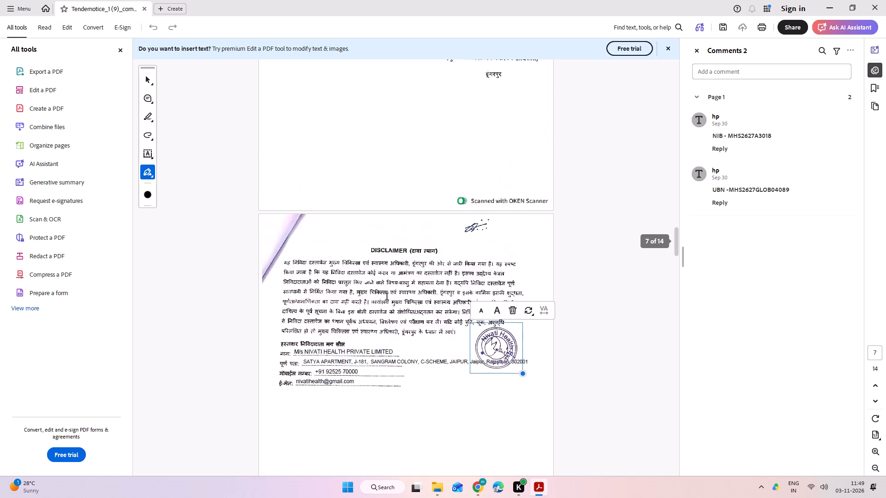
scroll(387, 297, up, 1)
scroll(387, 297, down, 1)
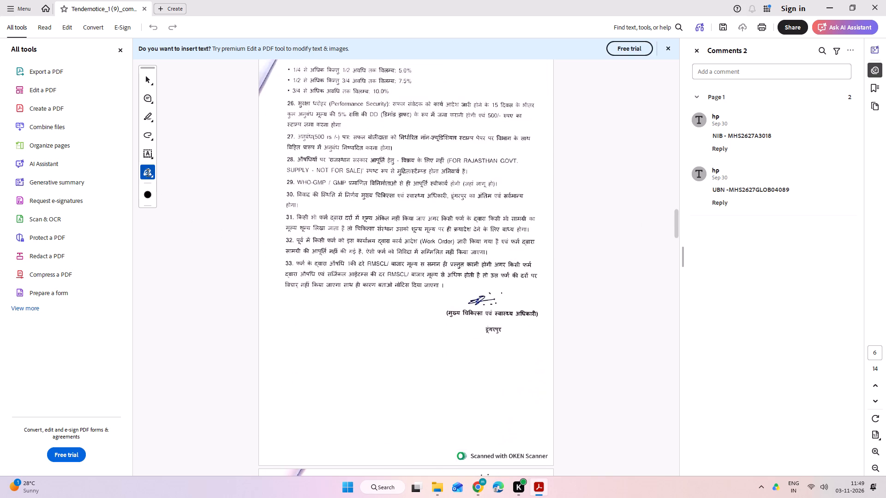
click(148, 173)
click(184, 213)
click(425, 320)
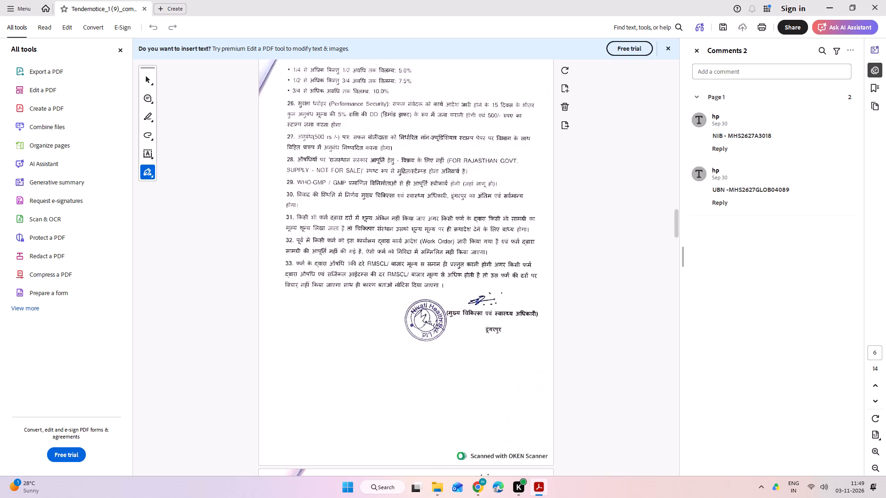
Add the Nivati Health seal on page 5 in the blank area below condition 25, near the right margin.
scroll(342, 284, up, 5)
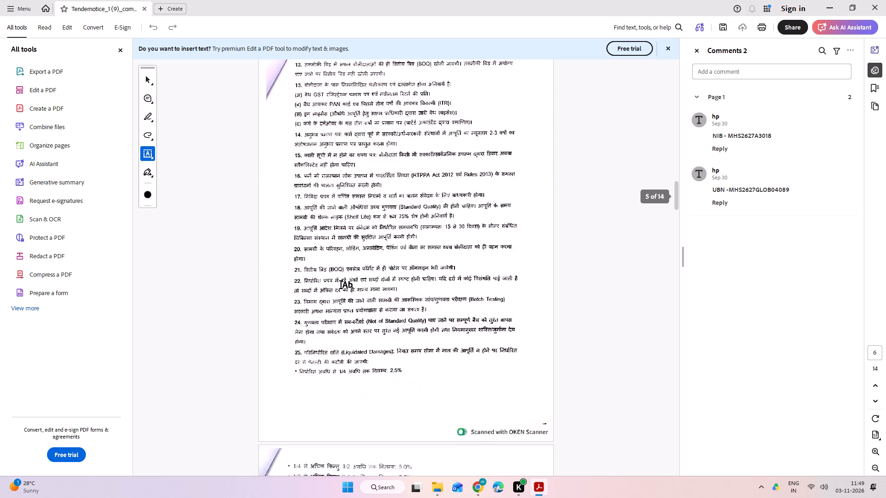
click(147, 169)
click(187, 217)
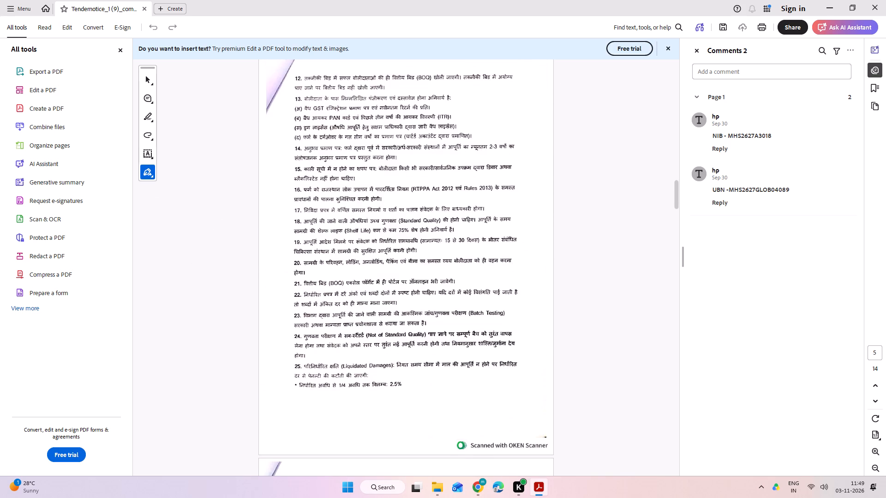
click(491, 400)
scroll(333, 283, up, 1)
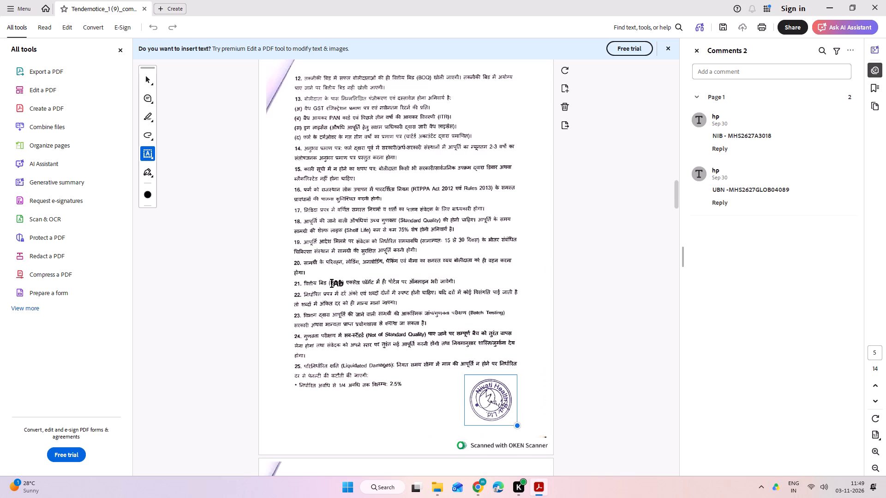
Add the Nivati Health seal on page 4 at the end of condition 11, near the right margin.
scroll(333, 283, up, 3)
click(144, 173)
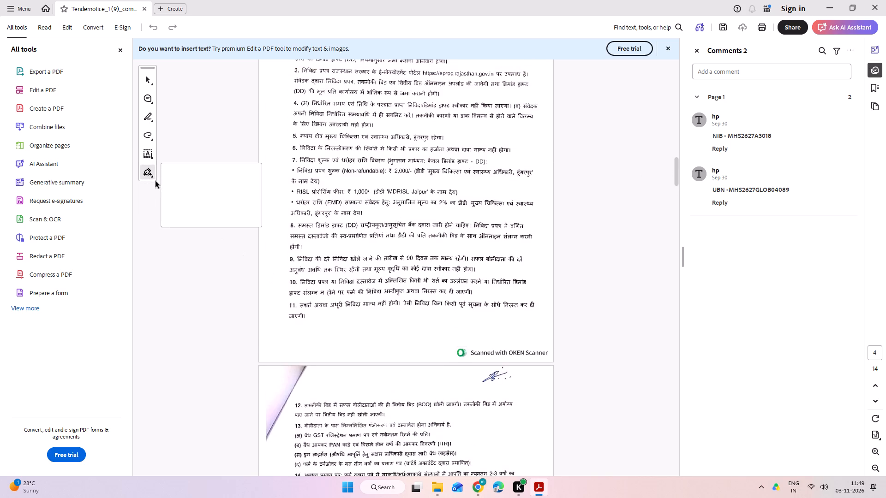
click(192, 222)
click(498, 318)
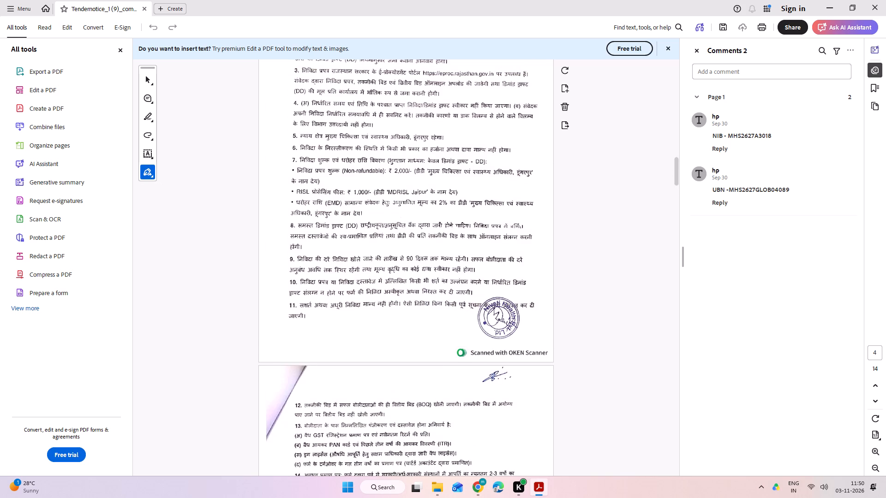
Add the Nivati Health seal on page 3 below condition 10, to the left of the health officer's signature block.
scroll(437, 282, up, 5)
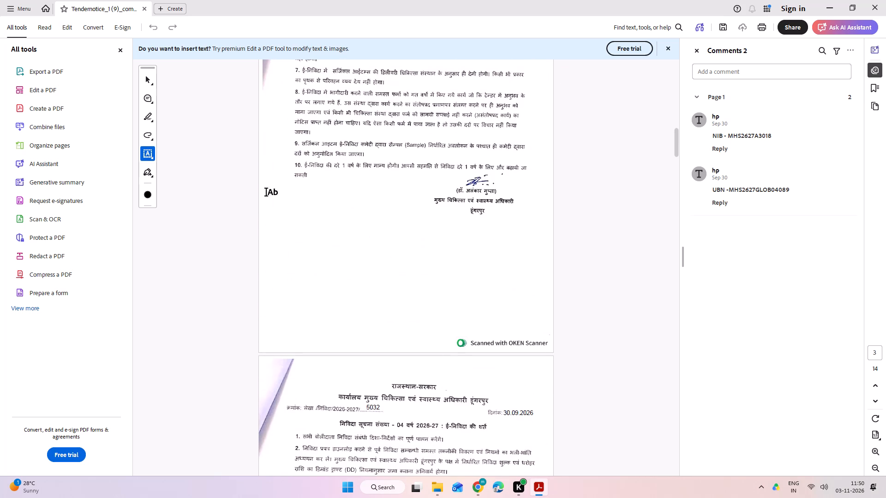
click(144, 170)
click(189, 209)
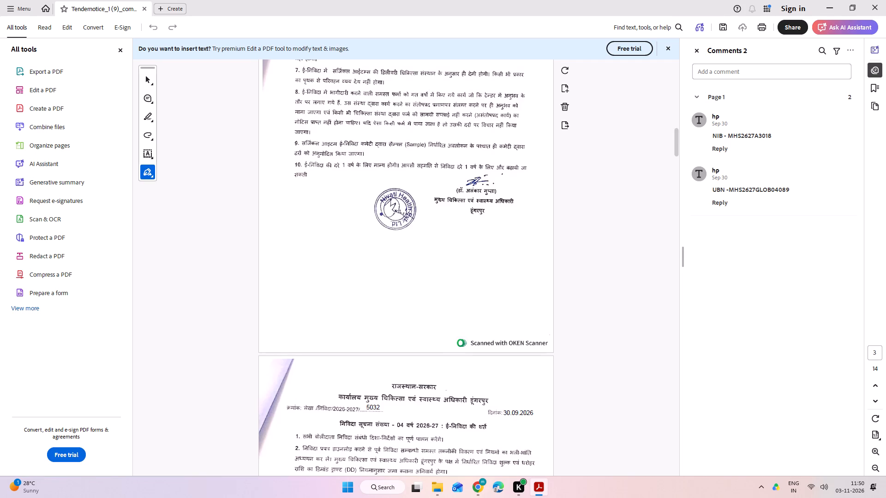
click(376, 200)
Add the Nivati Health seal on page 2 below condition 3, near the right margin.
scroll(513, 273, up, 5)
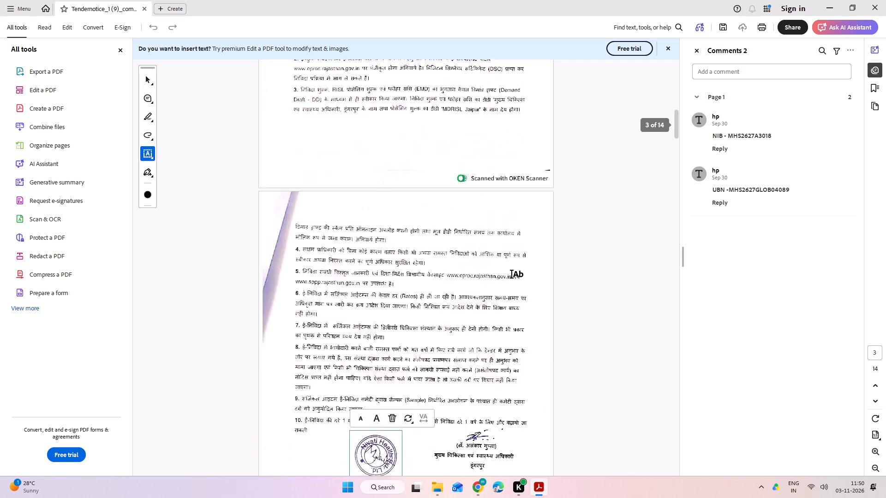
scroll(513, 273, up, 1)
click(139, 175)
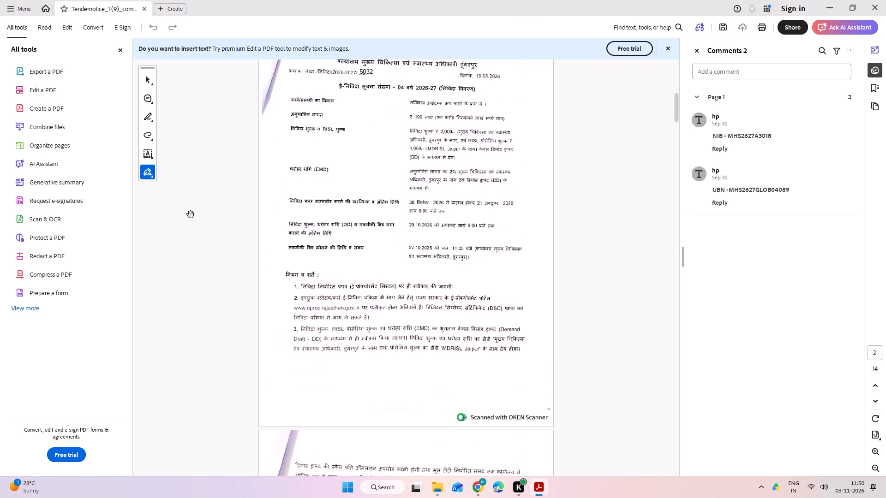
click(191, 214)
click(494, 368)
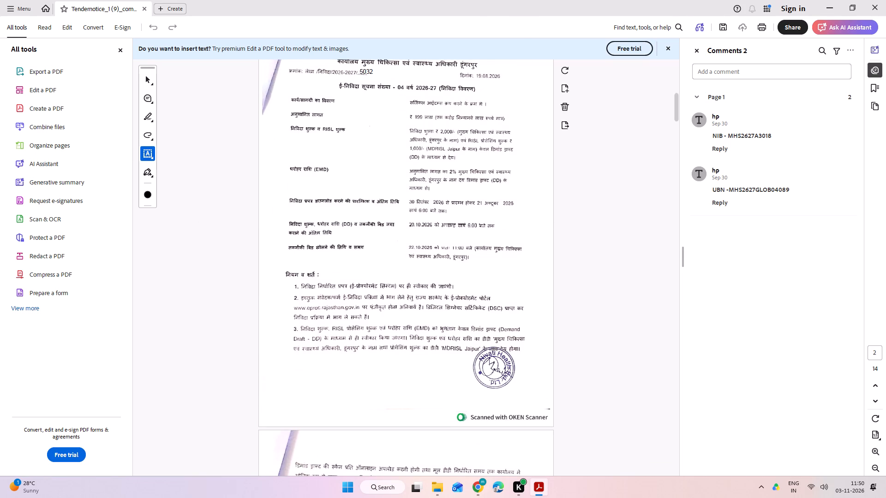
Add the Nivati Health seal on page 1 below the copy-recipient list, to the left of the lower signature block.
scroll(400, 257, up, 5)
click(149, 173)
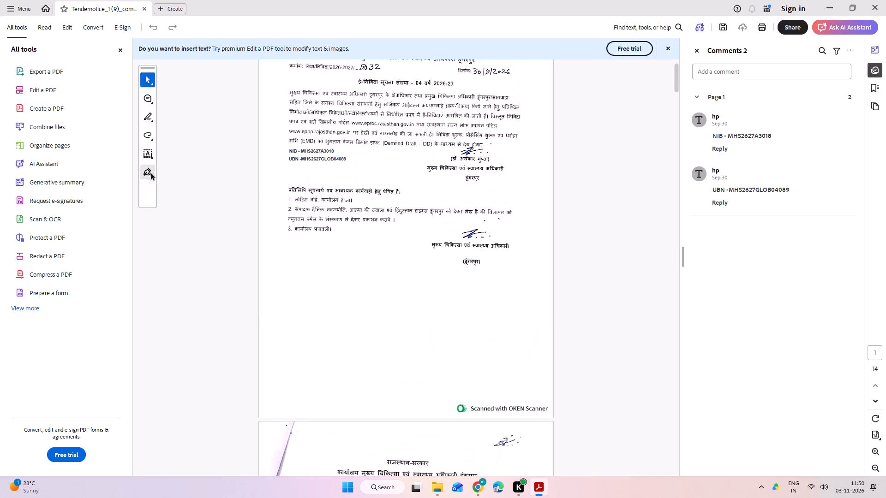
click(200, 213)
click(386, 260)
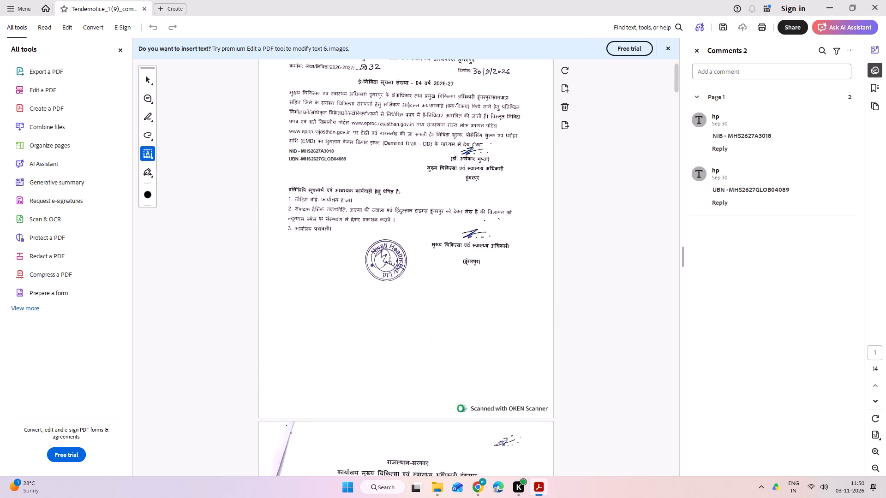
Save the stamped PDF as FILLED AND SIGNED in the CMHO Dungarpur surgical tender folder.
scroll(382, 256, up, 12)
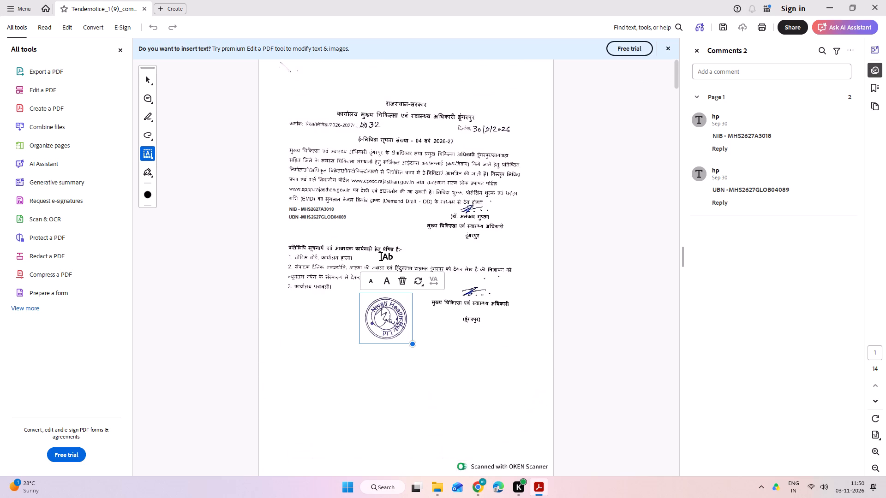
scroll(602, 256, down, 11)
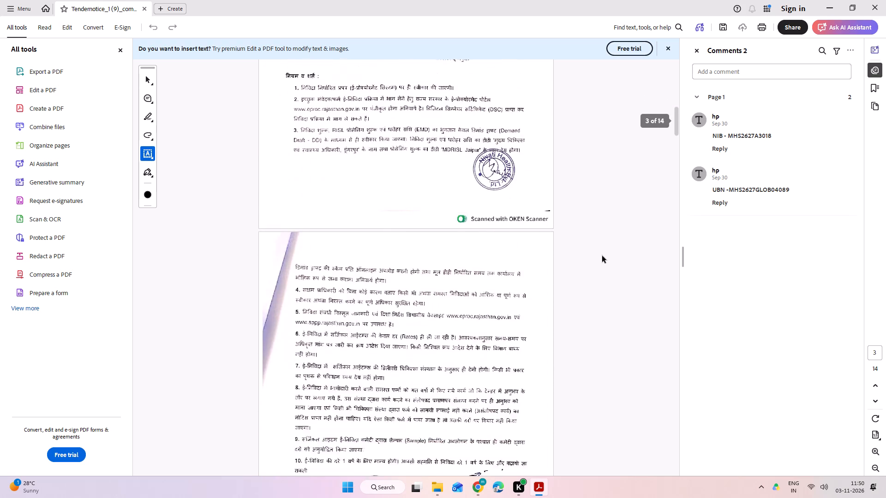
scroll(602, 256, down, 1)
key(ctrl+s)
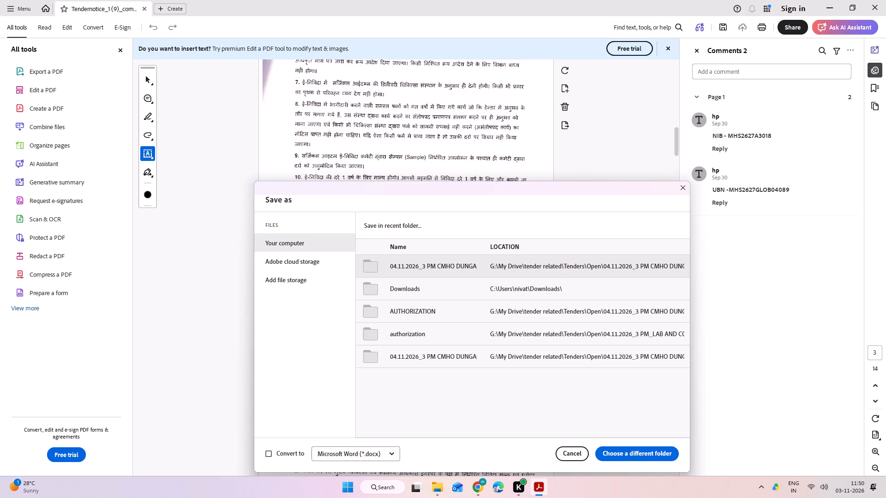
click(587, 270)
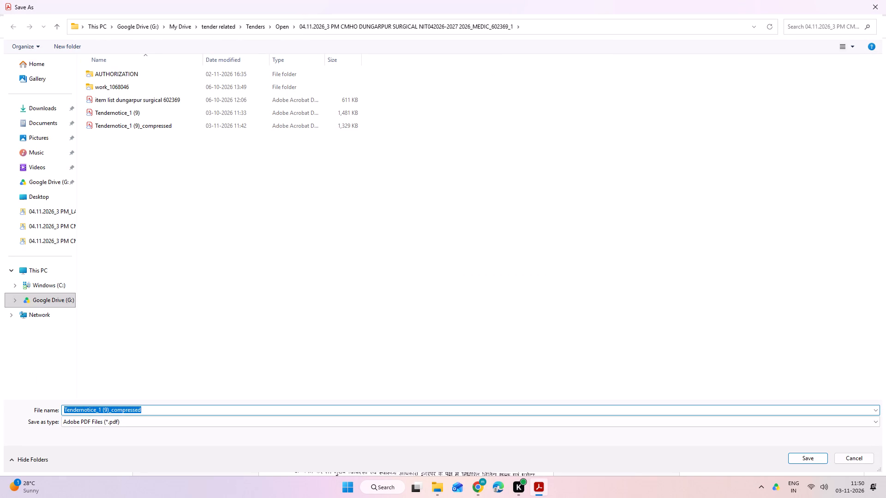
text(FILLED AND SIGNED)
key(Return)
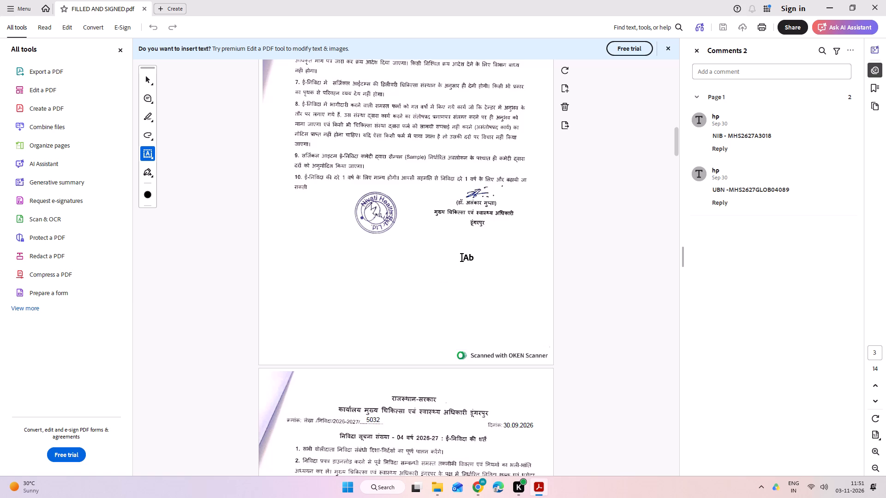
In the tender folder in File Explorer, create a Word document named ANNEXURE and open it.
key(alt+Tab)
right_click(420, 154)
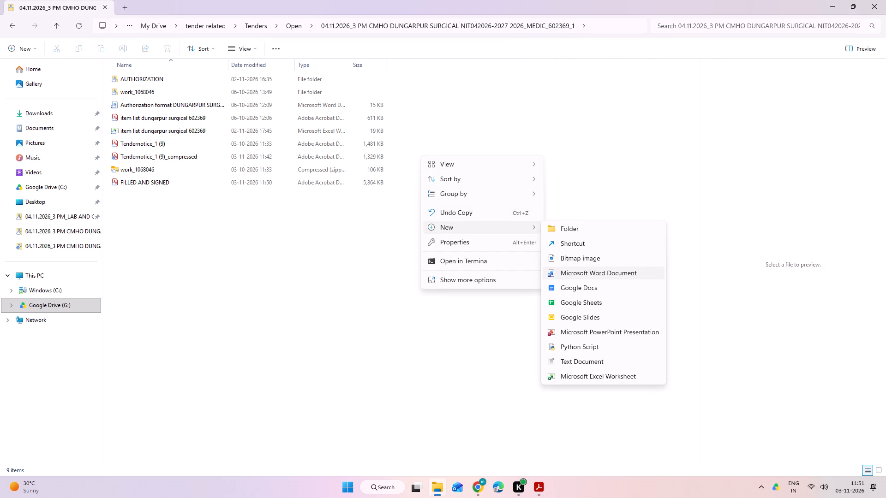
click(583, 279)
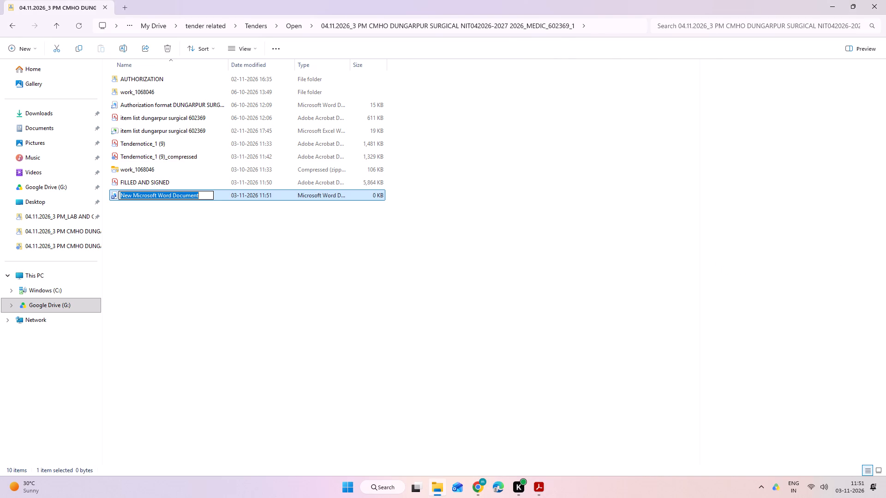
text(ANNEXURE)
key(Return)
key(Return)
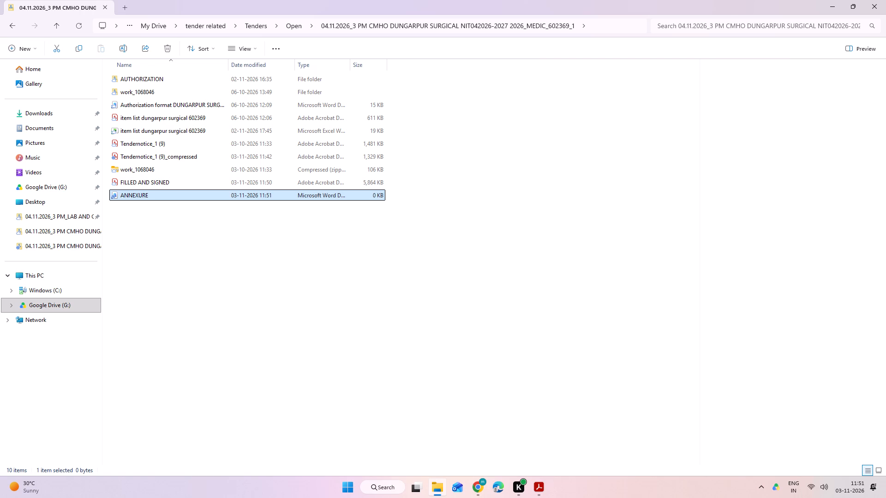
Insert the Nivati LH letterhead image from the desktop into the page header and align it to the page's top-left corner.
double_click(436, 125)
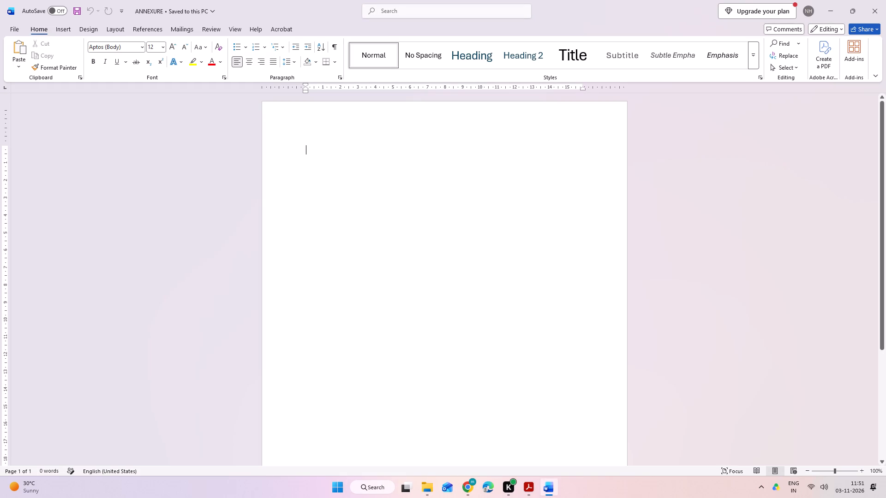
key(super+d)
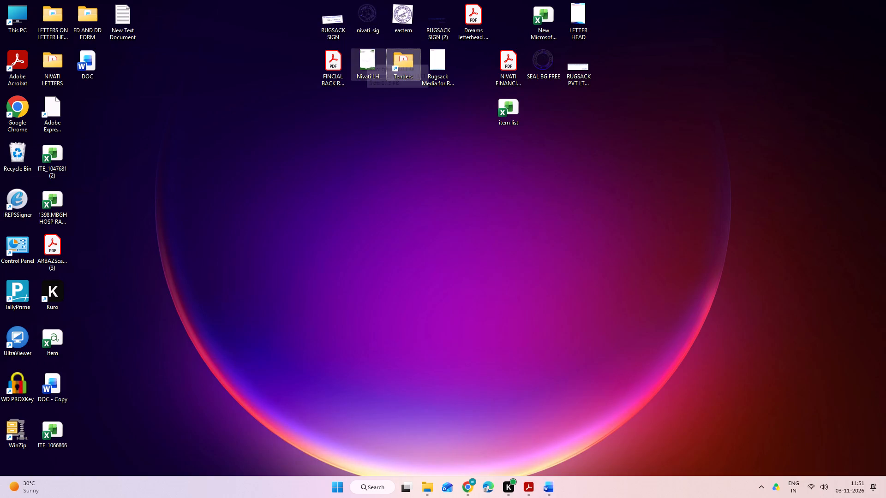
drag(371, 59, 360, 129)
key(alt+Tab)
click(360, 129)
drag(435, 154, 390, 125)
Enlarge the letterhead image until it fills the whole page, and return to the document body.
scroll(502, 205, down, 5)
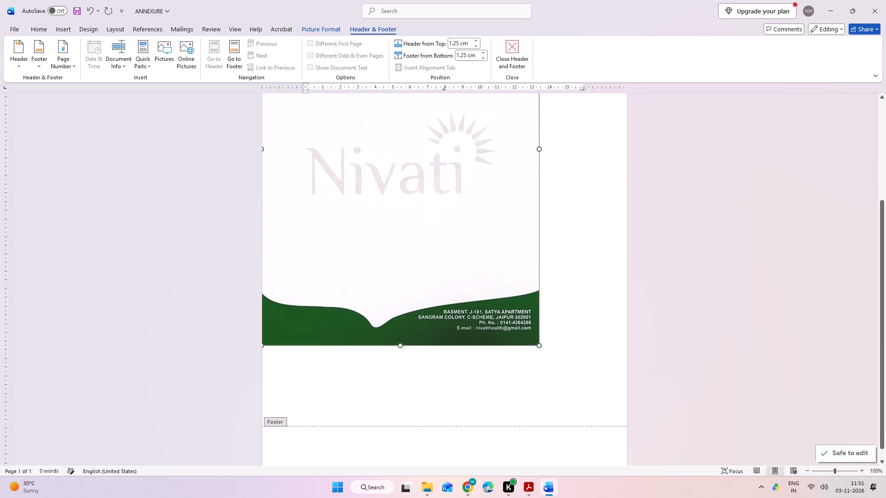
drag(538, 346, 601, 412)
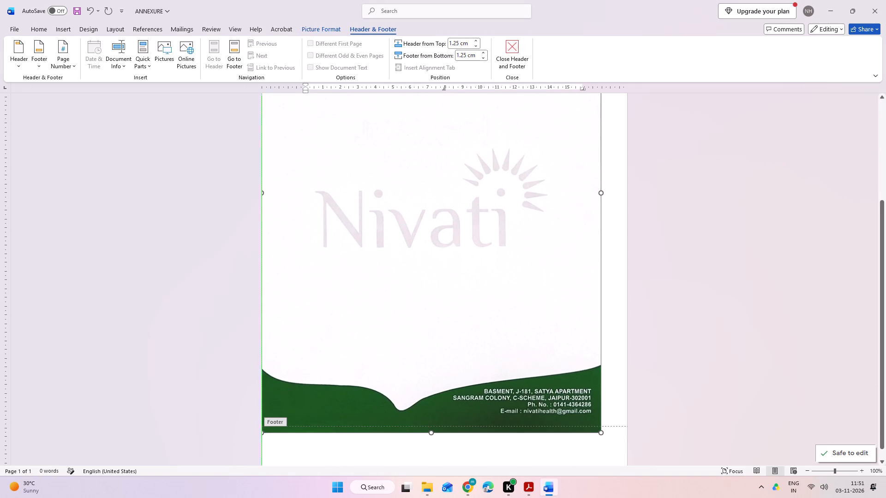
scroll(609, 389, down, 2)
scroll(625, 351, down, 2)
drag(603, 420, 614, 433)
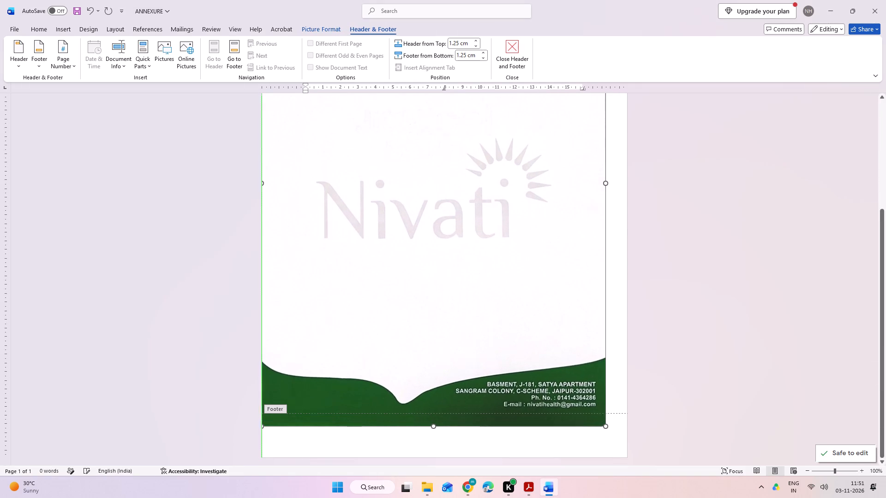
drag(614, 433, 633, 454)
double_click(721, 316)
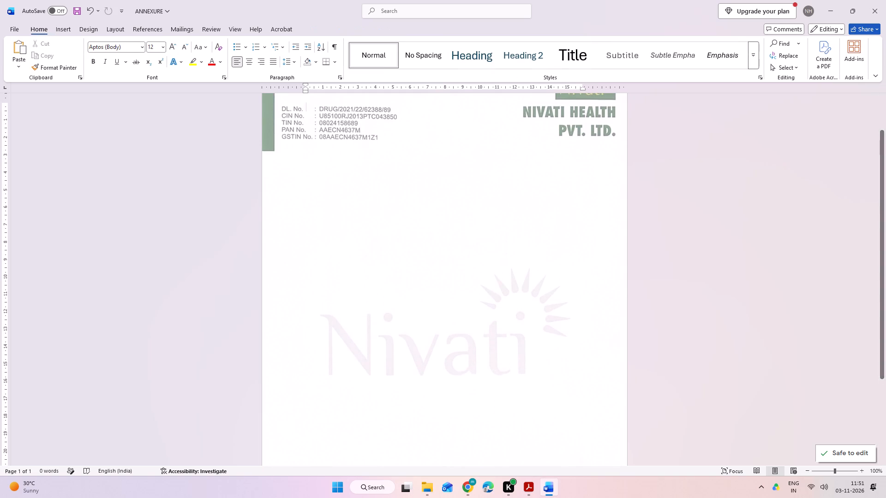
Lower the top margin to just below the letterhead's registration details and raise the bottom margin above the green footer band.
drag(8, 104, 12, 147)
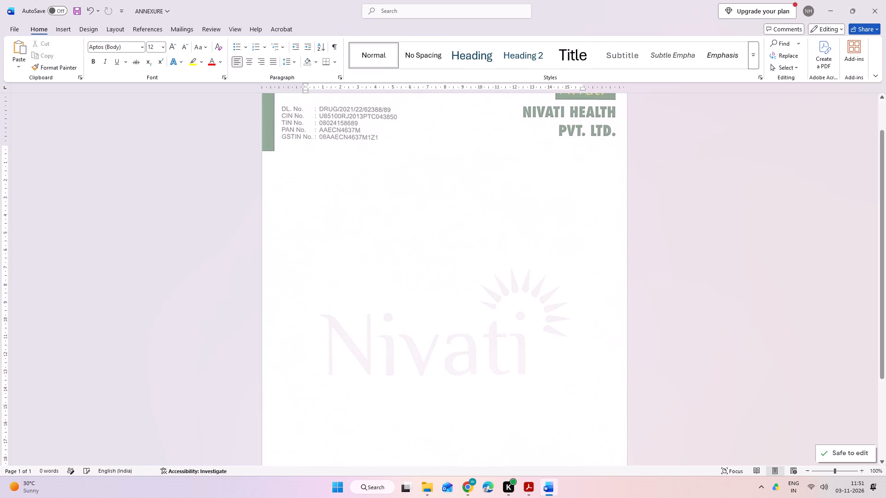
scroll(24, 160, down, 5)
scroll(32, 206, down, 2)
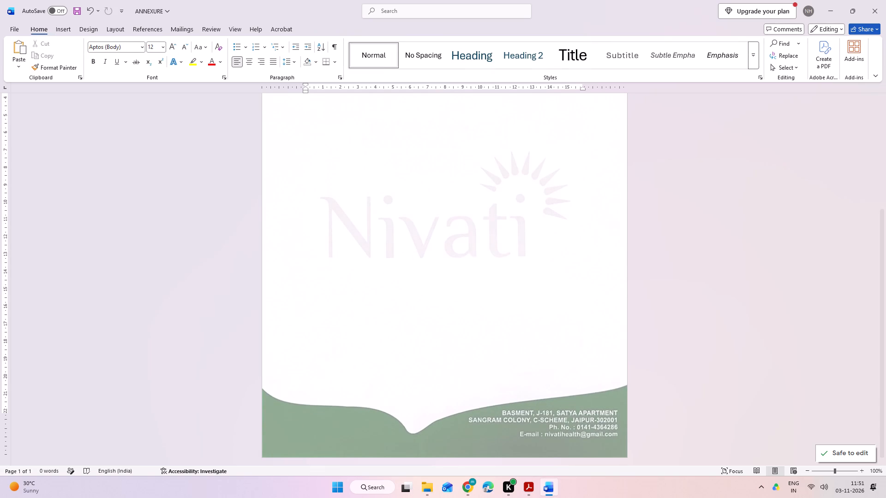
drag(7, 417, 4, 389)
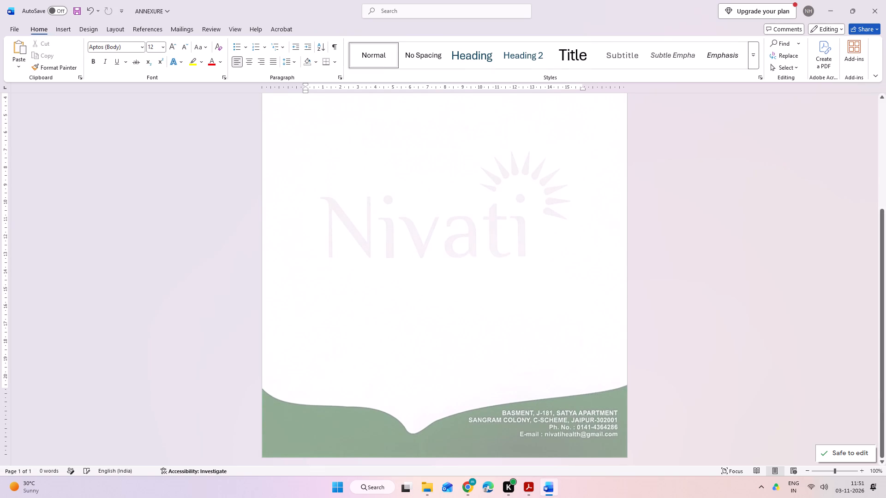
Insert seven page breaks to make eight letterhead pages, and return to the first page.
scroll(401, 243, up, 3)
click(721, 234)
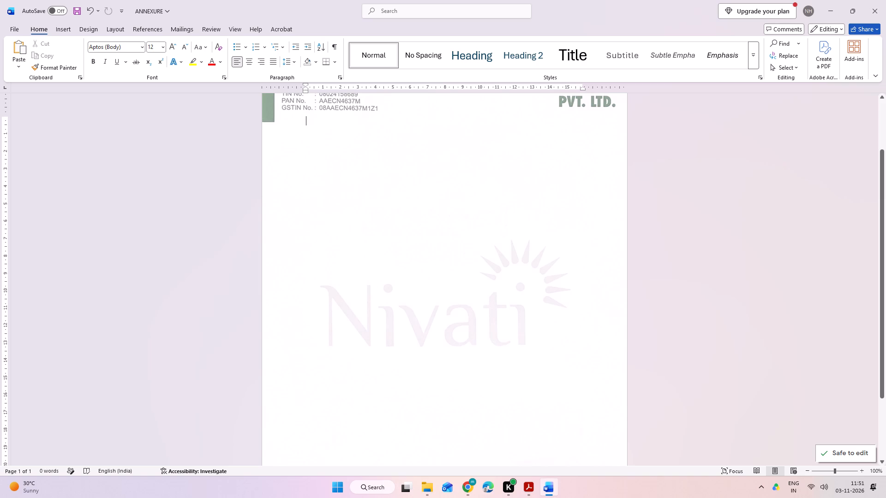
key(ctrl+Return)
key(ctrl+Return)
key(ctrl+Return)
key(ctrl+Return)
key(ctrl+Return)
key(ctrl+Return)
key(ctrl+Return)
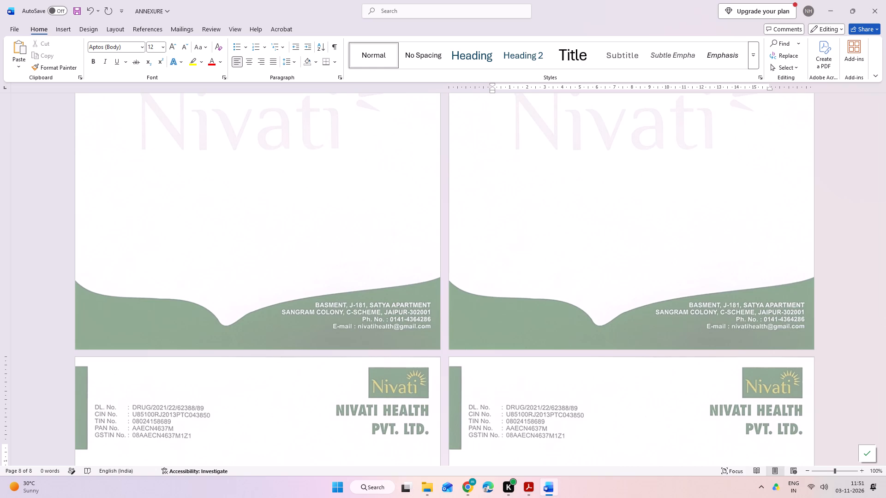
drag(885, 351, 882, 337)
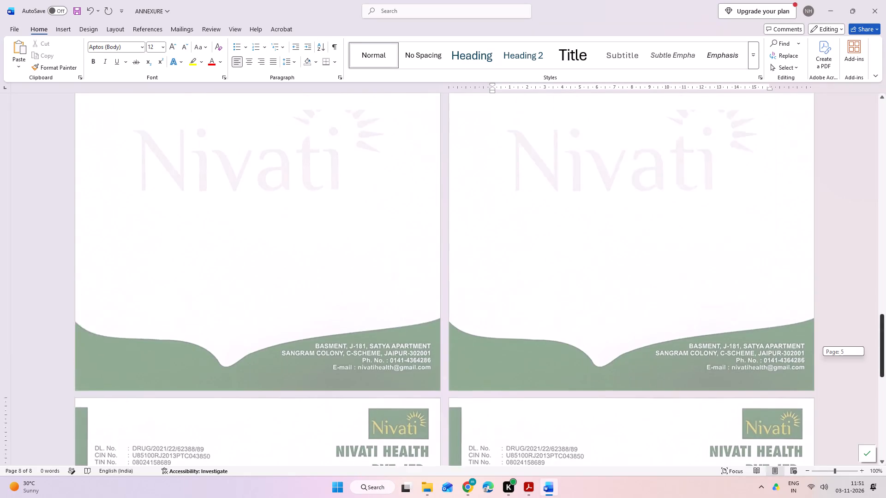
drag(882, 337, 885, 111)
Switch to the FILLED AND SIGNED PDF and look through it from the first page for the Disclaimer and annexure forms.
key(alt+Tab)
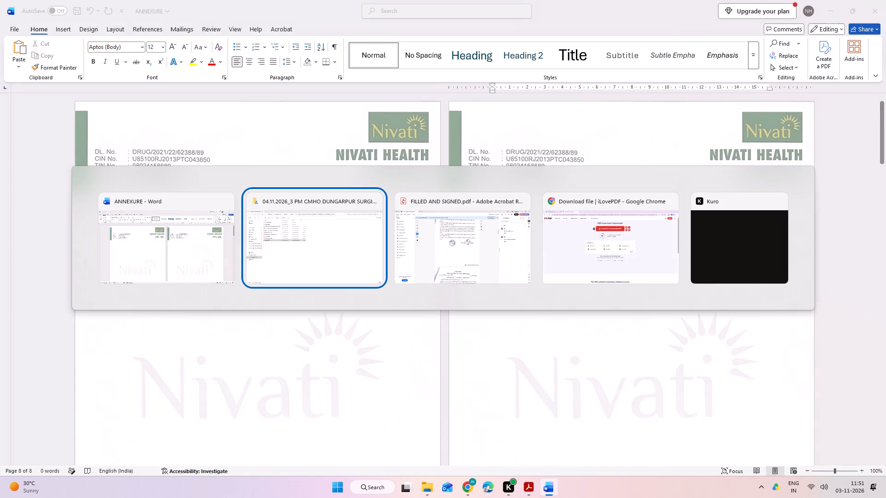
key(alt+Tab)
click(623, 217)
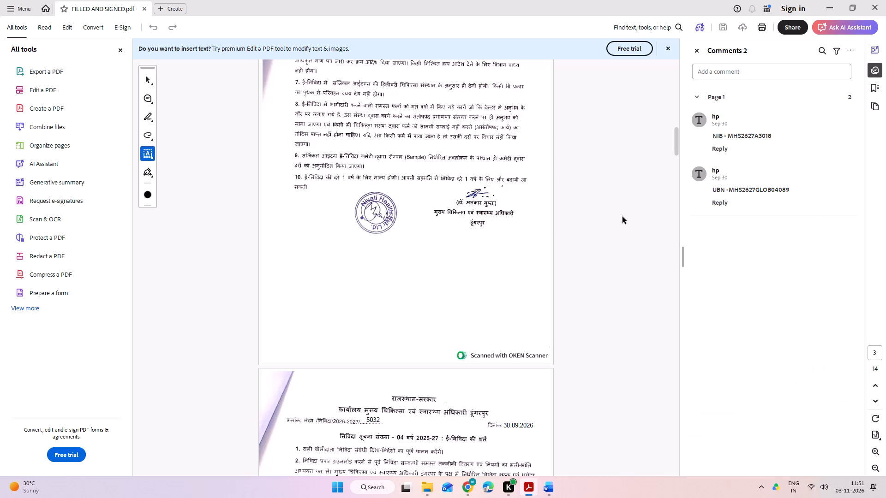
key(Home)
scroll(622, 217, down, 7)
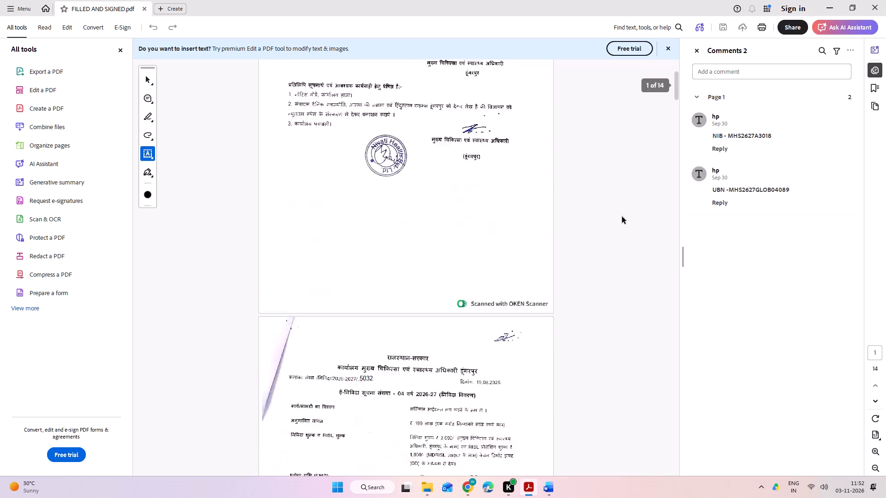
scroll(622, 217, down, 10)
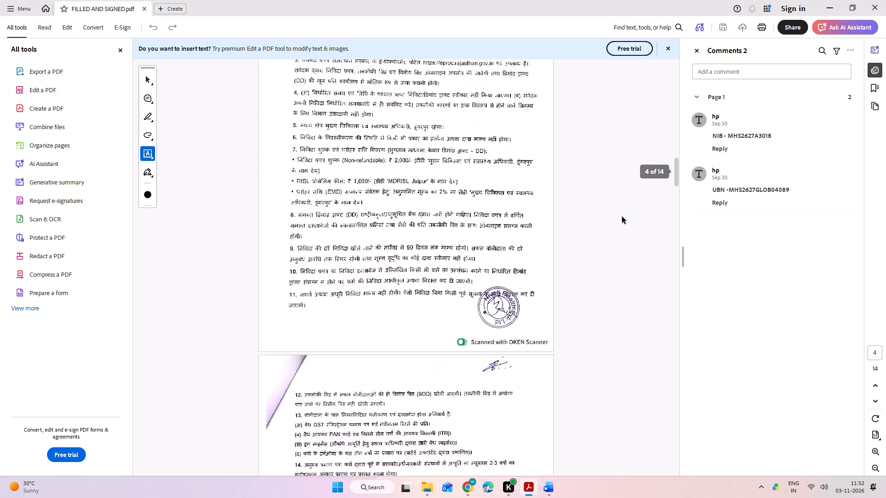
scroll(622, 217, up, 2)
scroll(622, 217, down, 7)
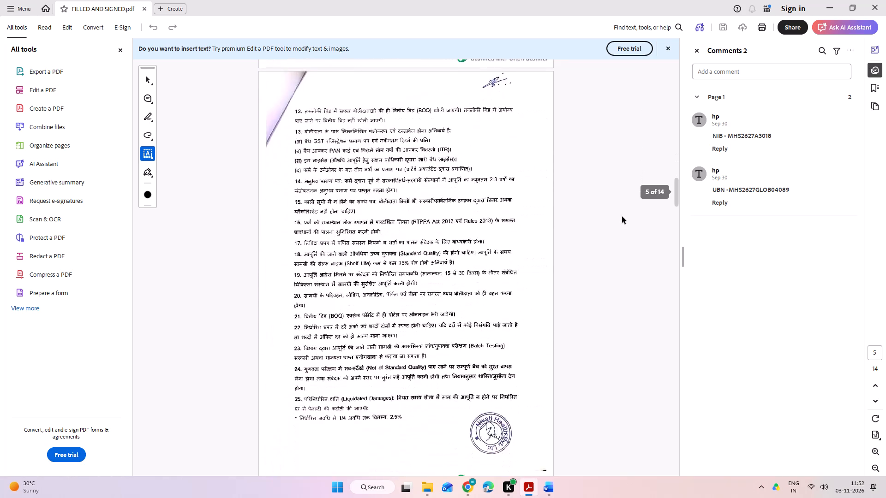
scroll(622, 217, down, 13)
scroll(622, 217, up, 2)
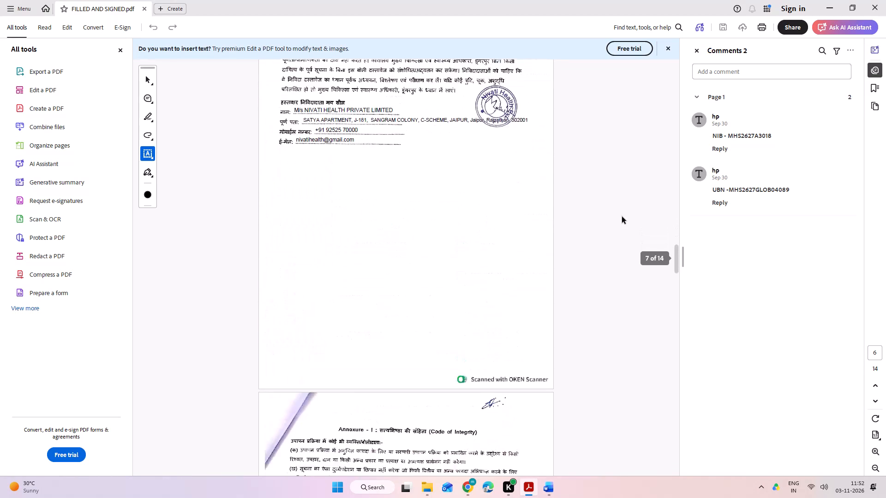
scroll(622, 217, up, 7)
scroll(622, 217, down, 4)
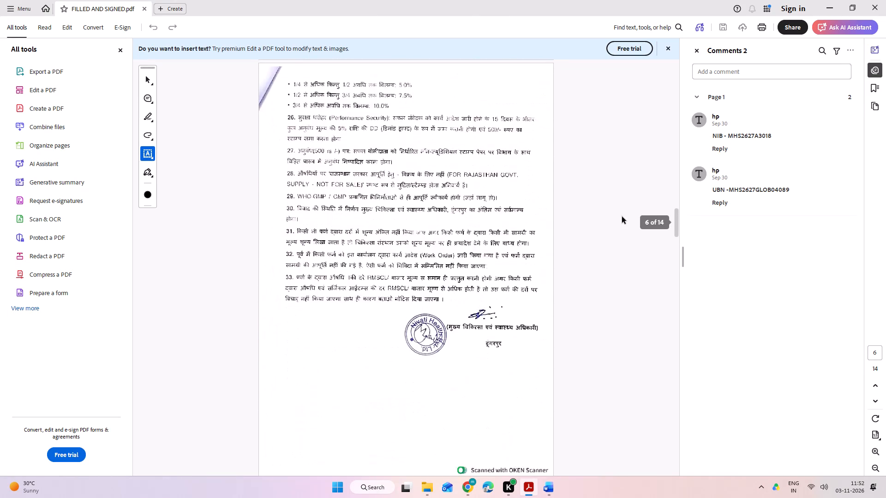
scroll(622, 217, down, 2)
ctrl+scroll(622, 217, up, 1)
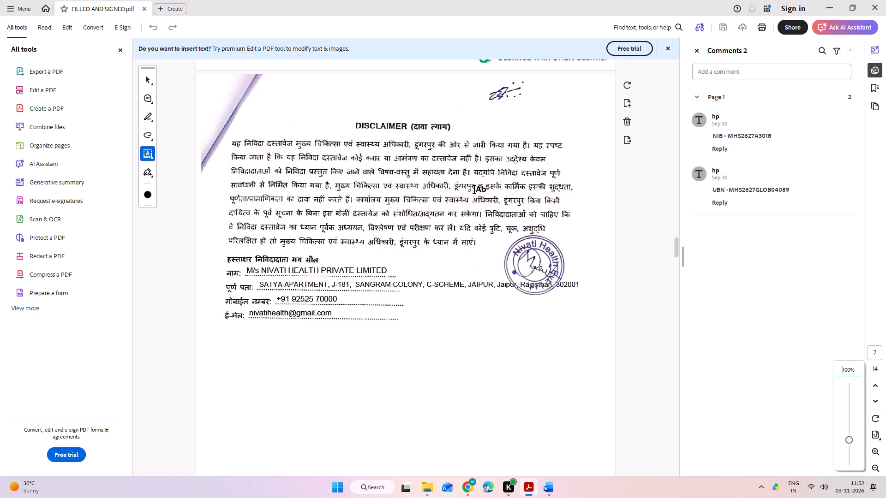
Close the side panes, enlarge the PDF's Disclaimer page, and snip its text from the heading through the bidder's details and seal.
click(124, 48)
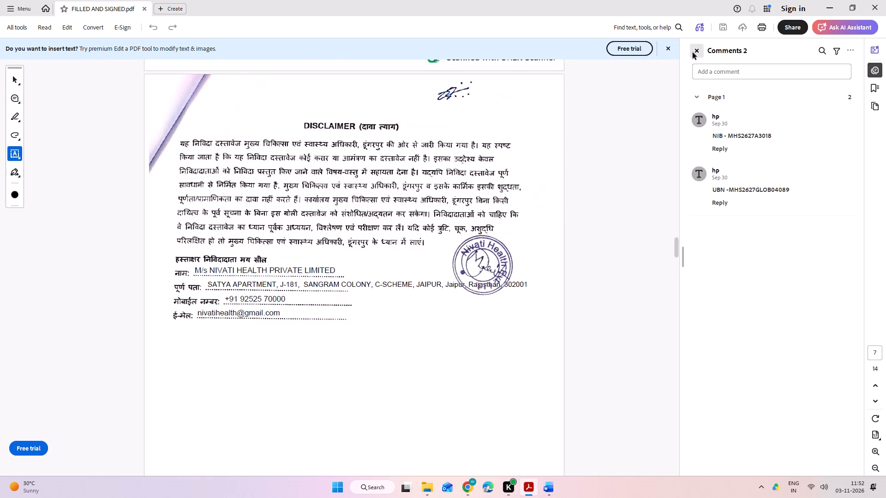
click(693, 53)
ctrl+scroll(652, 136, up, 1)
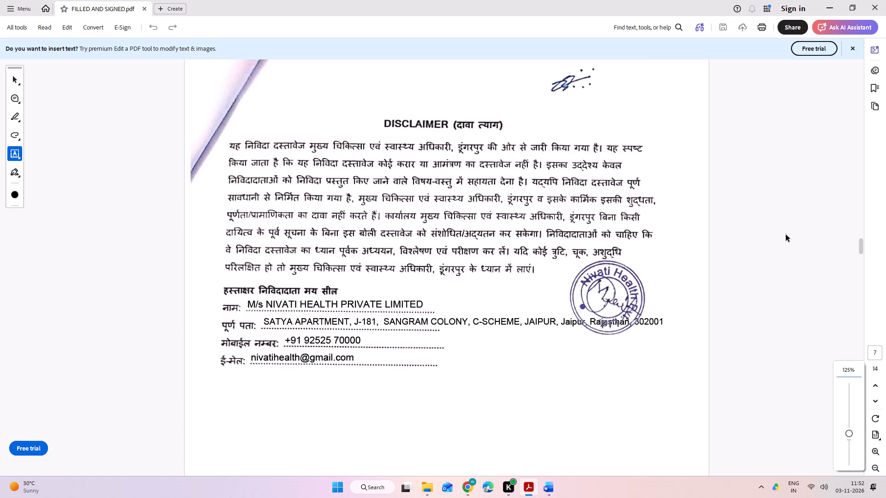
key(shift+super+s)
drag(204, 105, 629, 395)
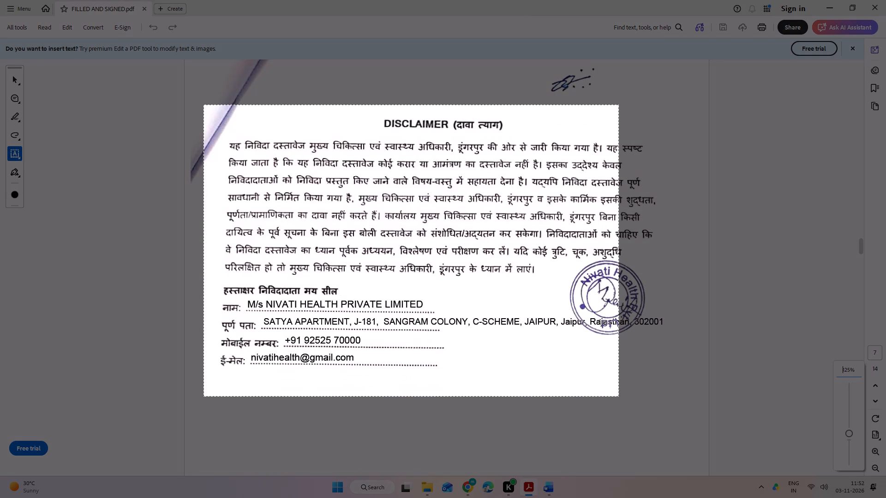
drag(629, 395, 673, 369)
Paste the Disclaimer snip into the ANNEXURE document's first page, position it below the letterhead's registration details, and enlarge it to nearly the page width.
key(alt+Tab)
click(131, 213)
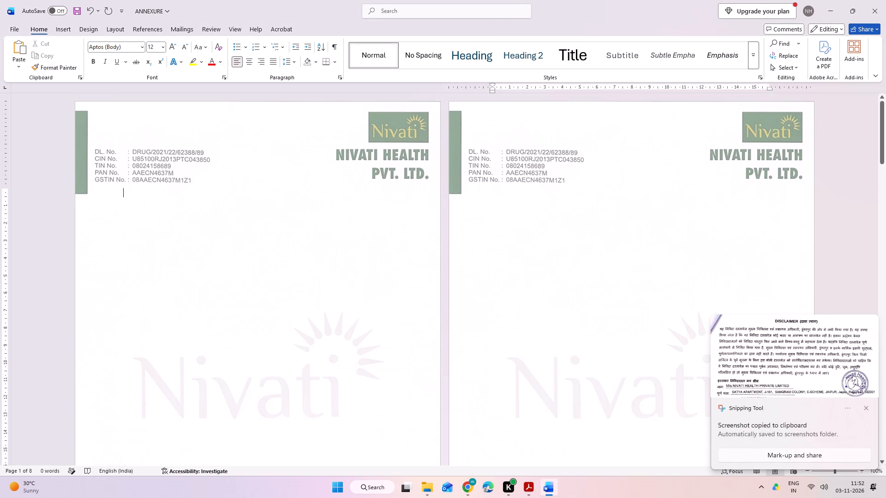
key(ctrl+v)
drag(626, 268, 269, 304)
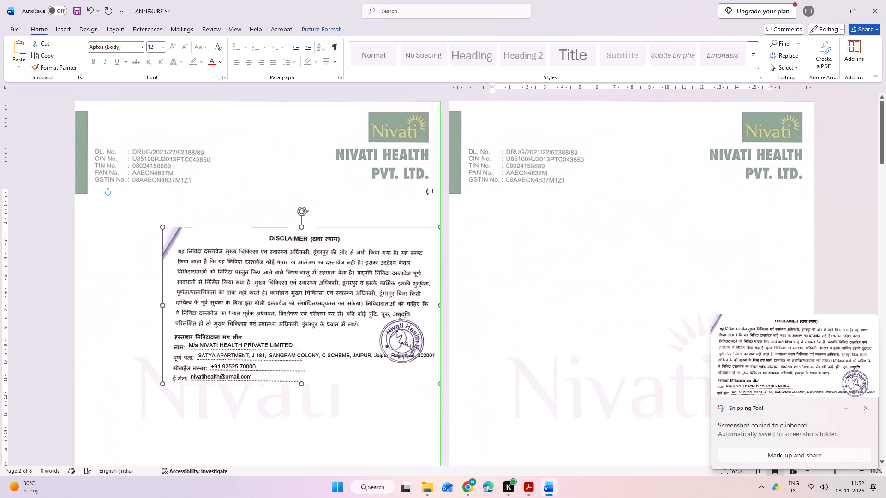
drag(269, 304, 229, 279)
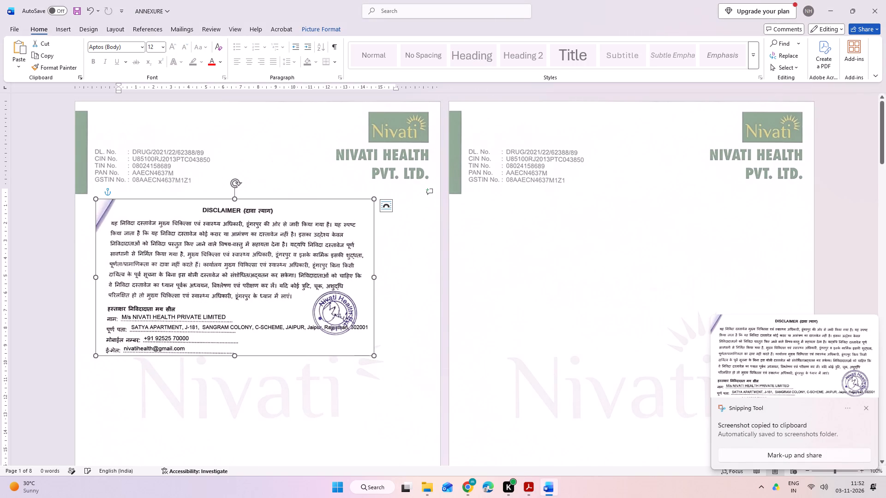
drag(375, 357, 417, 383)
drag(286, 303, 280, 302)
Place the cursor on the second letterhead page and snip Annexure - I (Code of Integrity) from the PDF, including bidder details and seal.
click(504, 224)
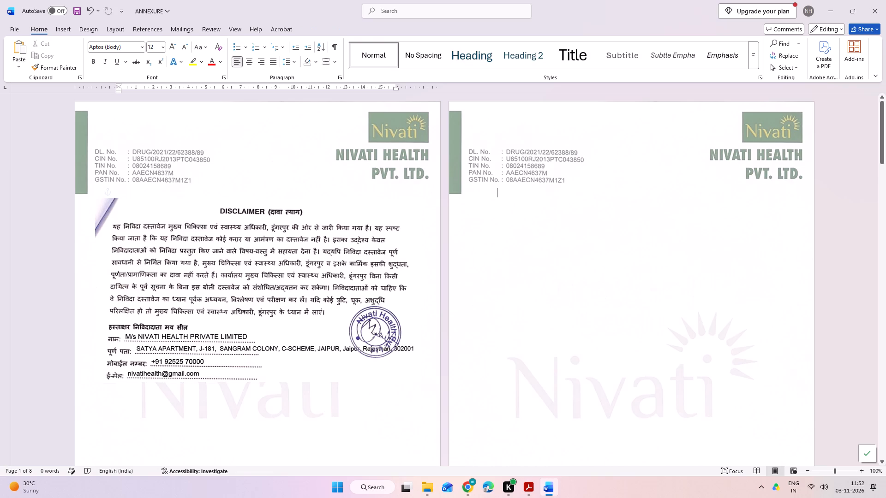
key(alt+Tab)
scroll(504, 224, down, 7)
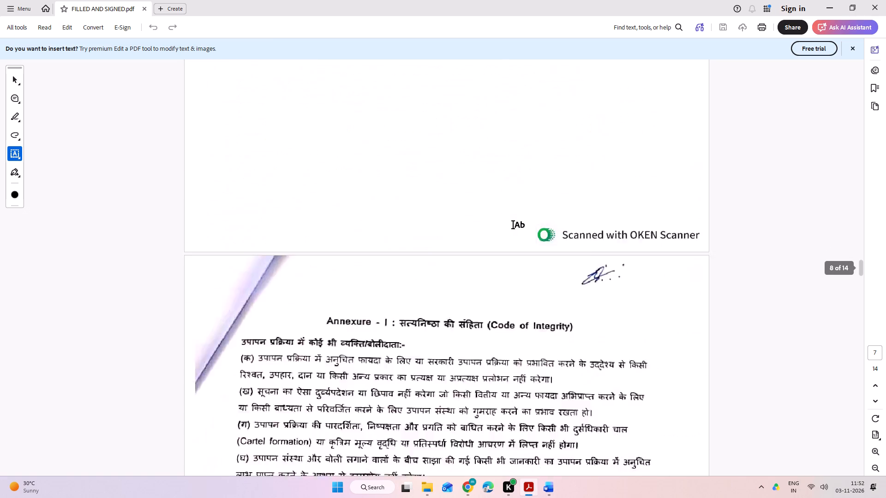
scroll(514, 224, down, 4)
ctrl+scroll(514, 224, down, 2)
ctrl+scroll(514, 224, up, 1)
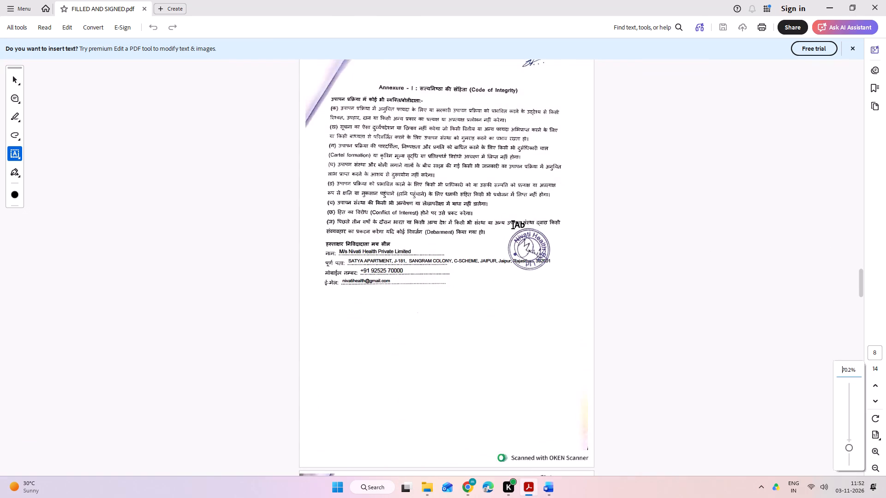
scroll(514, 224, up, 2)
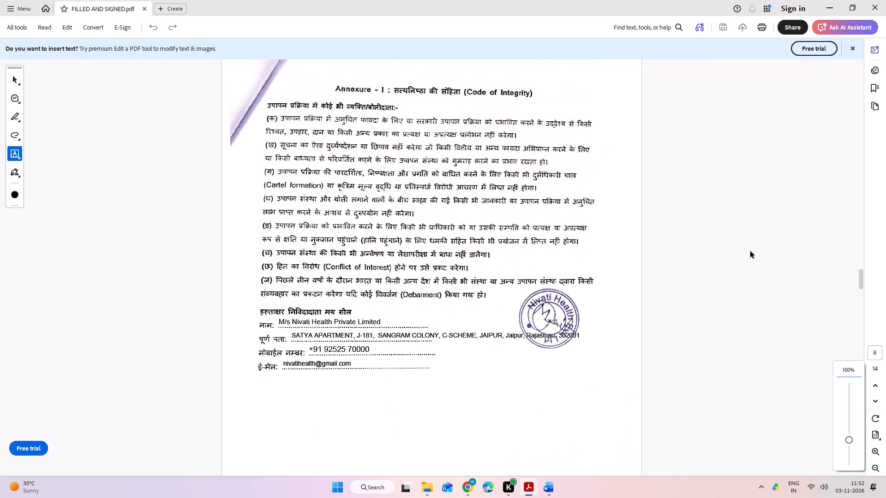
key(shift+super+s)
drag(239, 74, 602, 374)
Paste the Annexure - I snip into the Word document, move it below the second page's letterhead details, and enlarge it to nearly the page width.
key(alt+Tab)
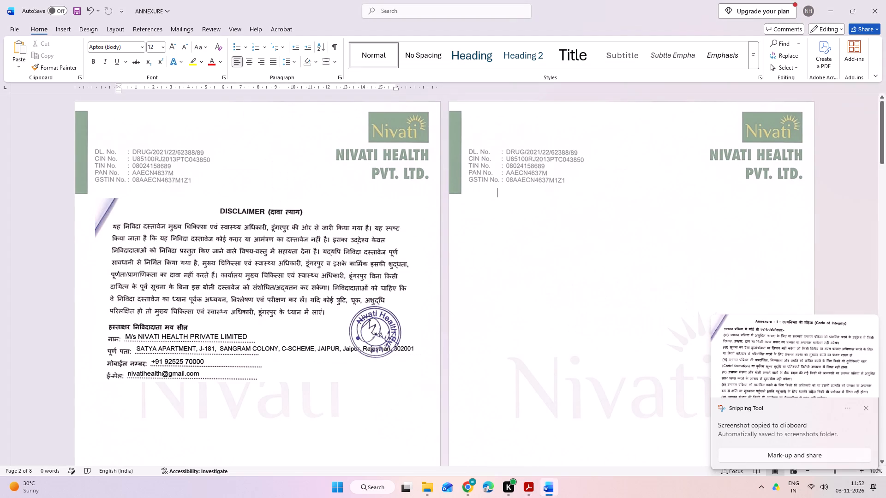
key(ctrl+v)
drag(218, 273, 619, 265)
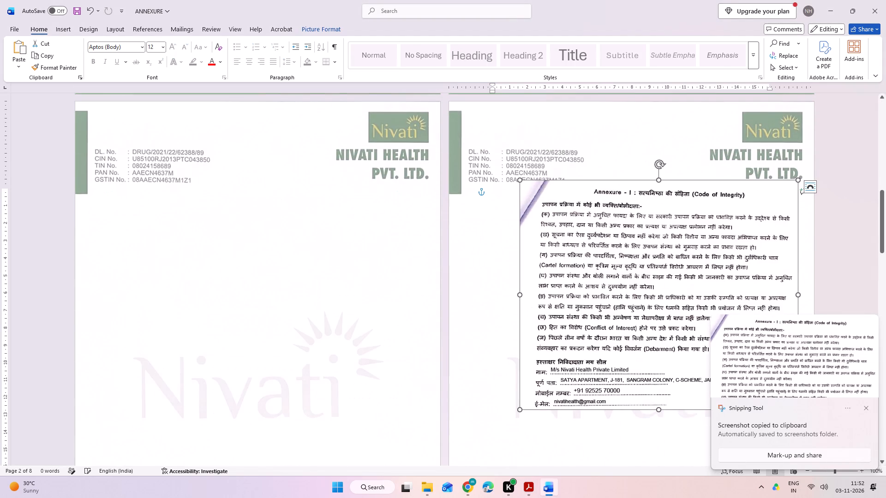
scroll(617, 292, up, 5)
ctrl+scroll(641, 318, down, 4)
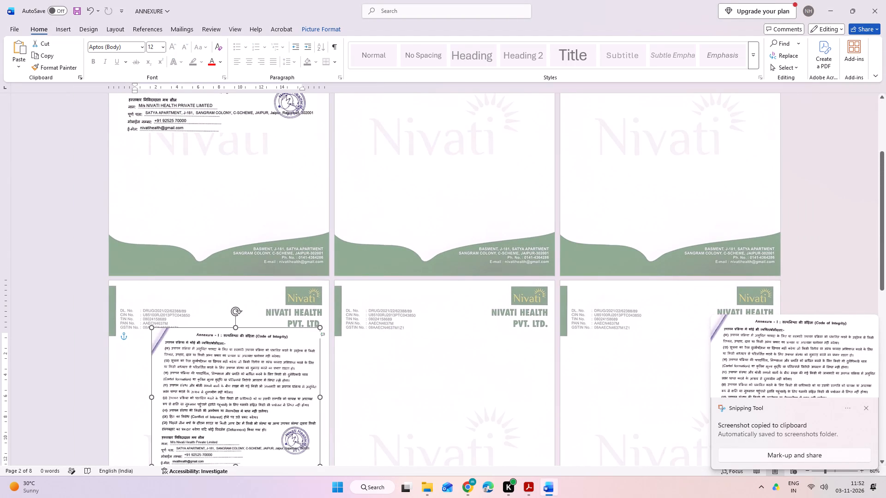
drag(218, 355, 439, 164)
scroll(477, 278, up, 3)
scroll(485, 332, up, 2)
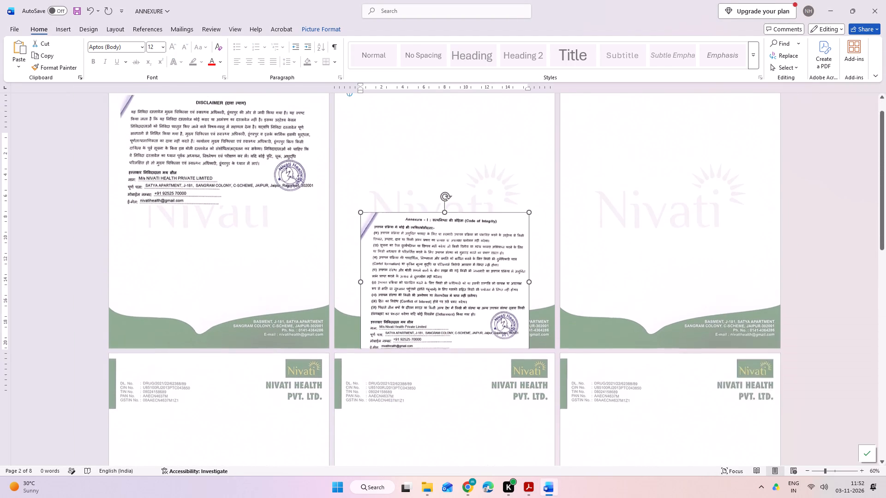
scroll(485, 333, up, 3)
drag(443, 349, 431, 228)
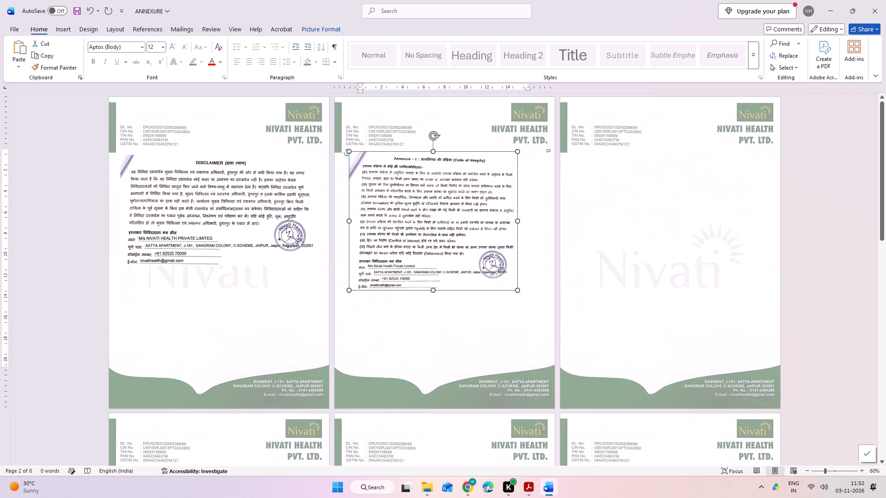
drag(431, 228, 427, 228)
drag(514, 290, 524, 295)
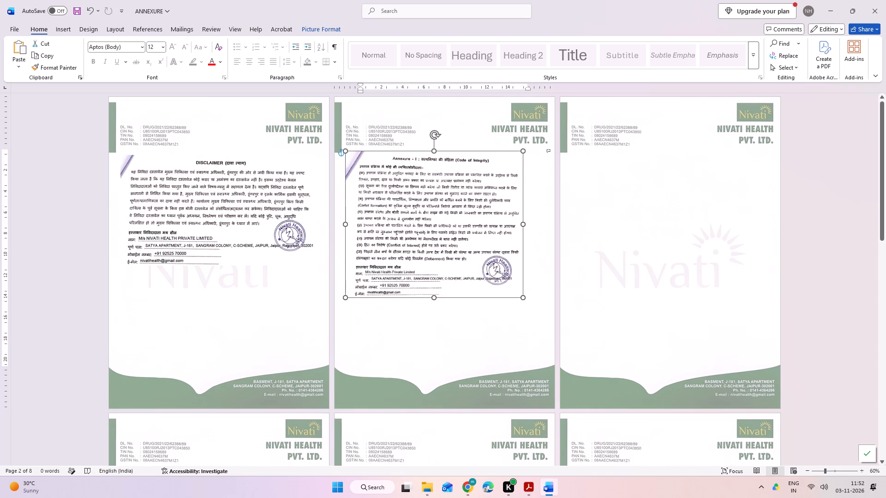
drag(524, 295, 536, 304)
Place the cursor on the third letterhead page and snip Annexure - II (Conflict of Interest) from the PDF, including bidder details and seal.
click(590, 218)
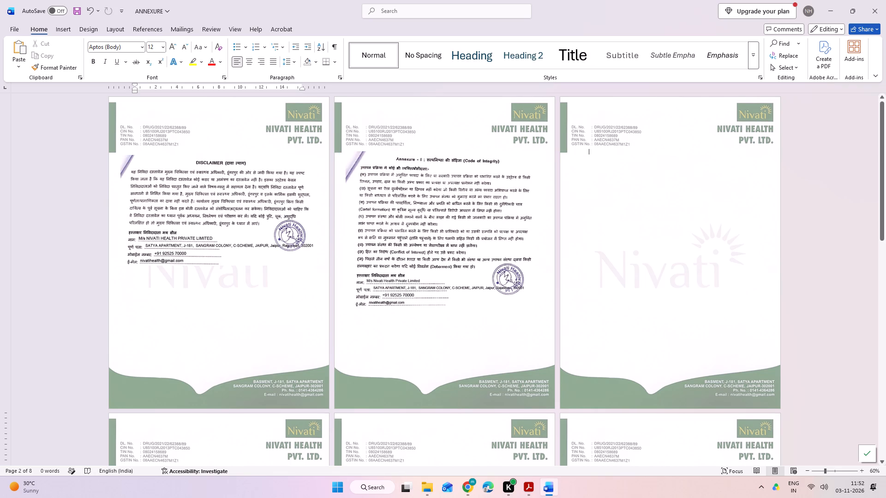
key(alt+Tab)
scroll(583, 268, down, 8)
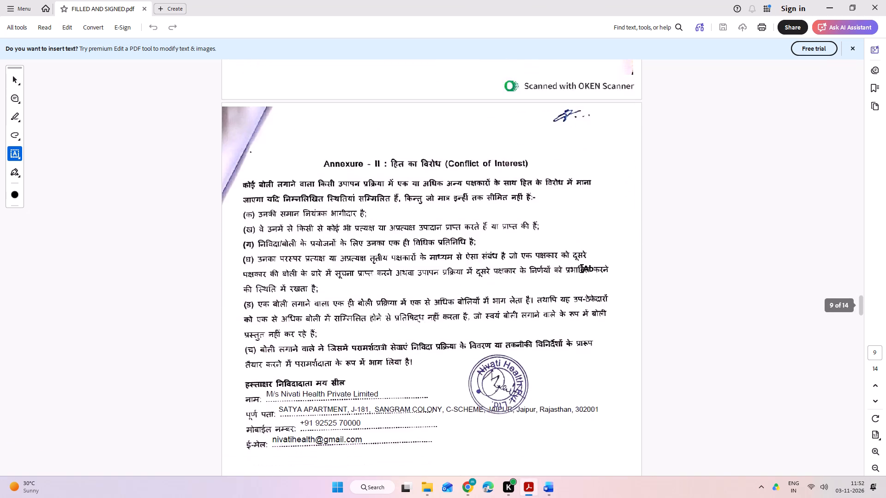
scroll(583, 268, up, 1)
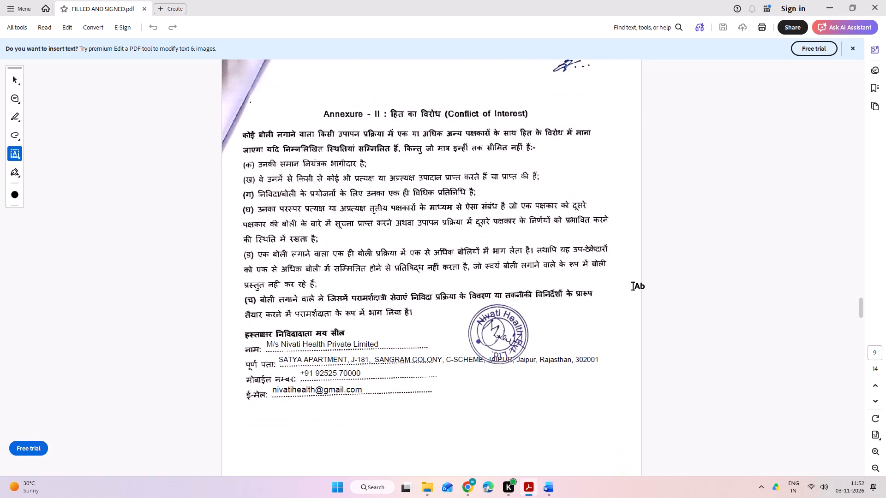
key(shift+super+s)
drag(225, 102, 462, 285)
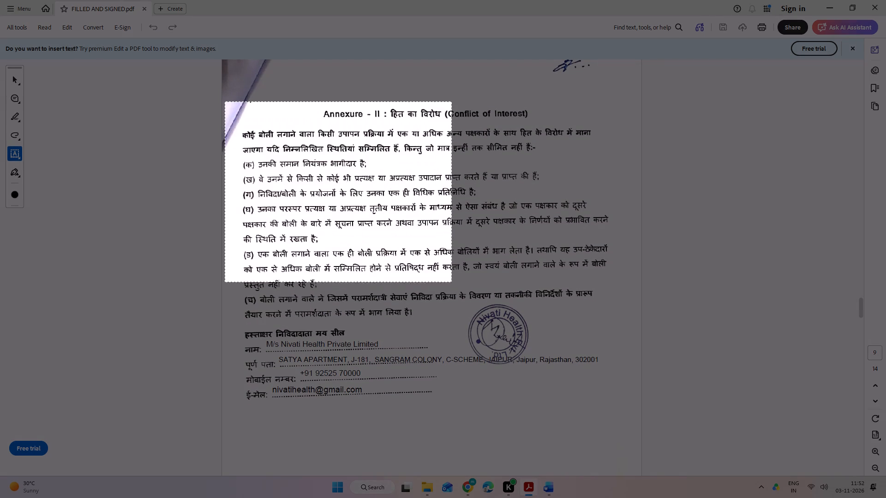
drag(462, 285, 617, 405)
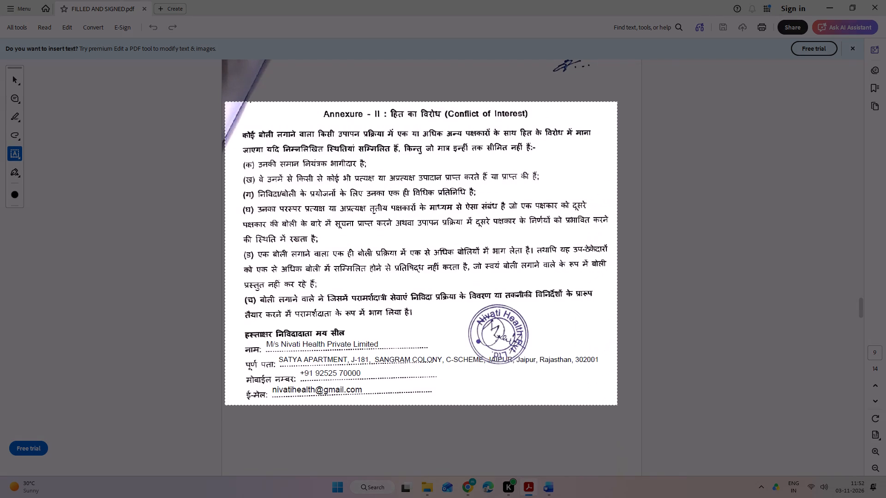
drag(617, 405, 617, 405)
Paste the Annexure - II snip into the Word document, move it below the third page's letterhead details, and enlarge it to nearly the page width.
key(alt+Tab)
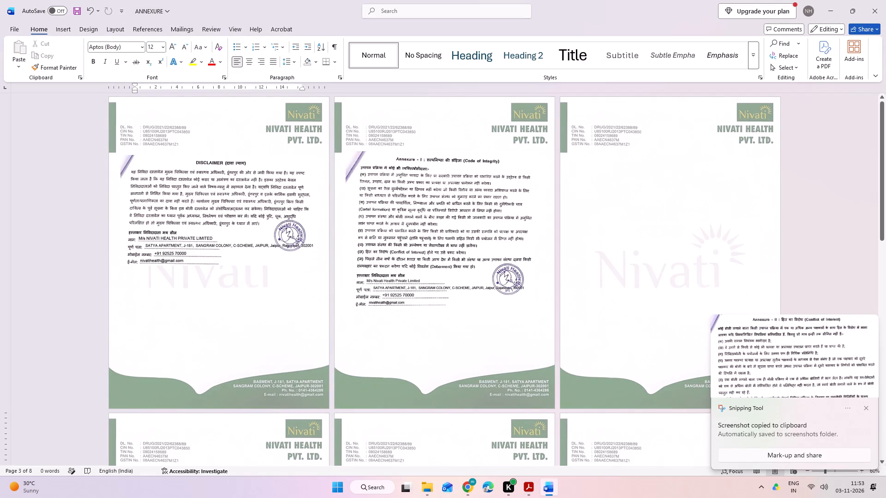
key(ctrl+v)
drag(244, 267, 680, 239)
scroll(659, 258, up, 1)
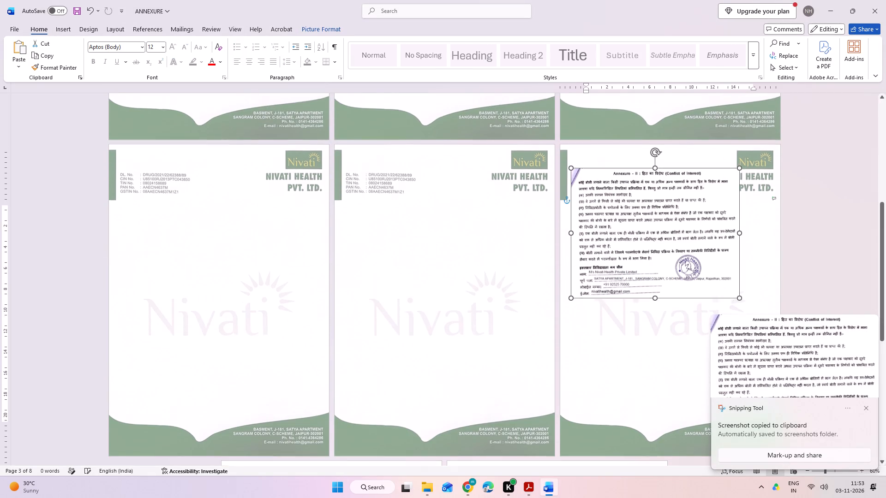
scroll(659, 258, up, 1)
drag(664, 300, 666, 140)
ctrl+scroll(680, 230, down, 2)
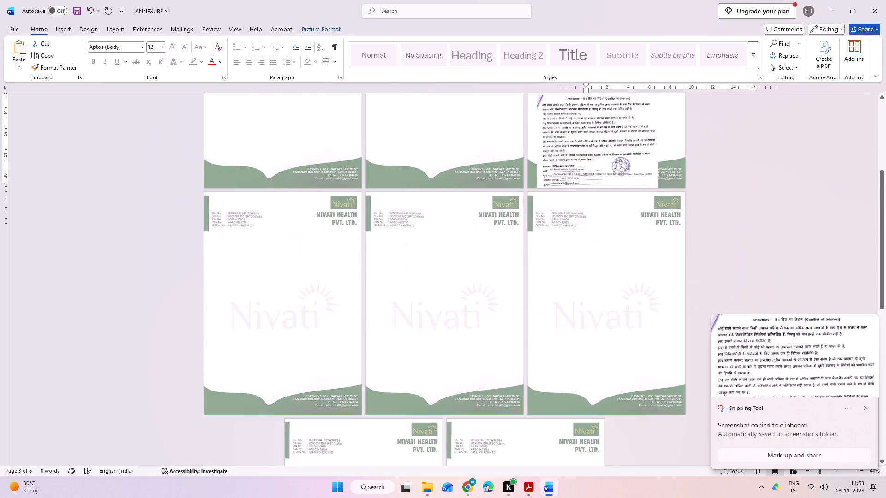
drag(445, 207, 456, 140)
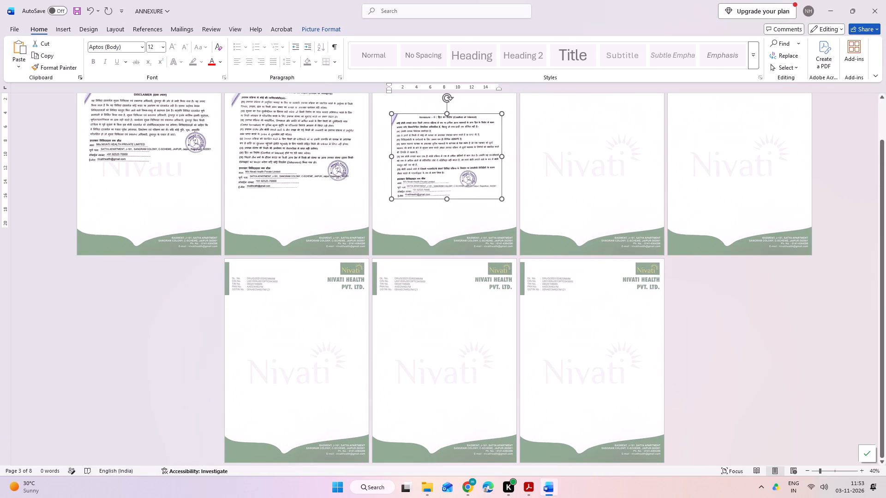
scroll(471, 244, up, 3)
drag(437, 197, 424, 164)
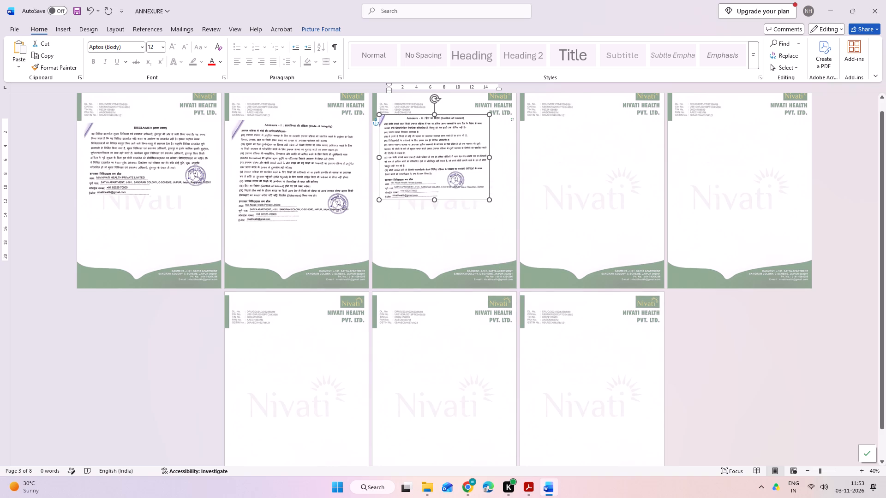
drag(424, 164, 425, 191)
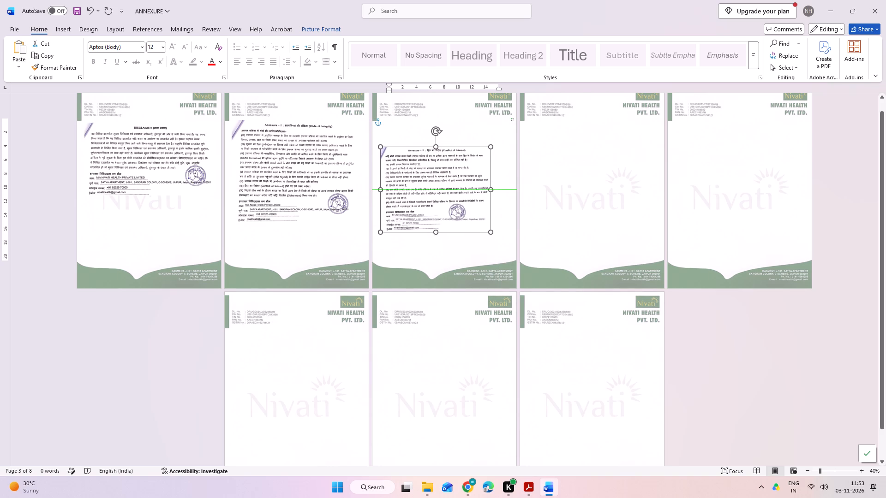
drag(425, 191, 427, 173)
drag(423, 170, 421, 150)
drag(489, 212, 503, 219)
Place the cursor on the fourth letterhead page and snip the Financial Undertaking from the PDF, including date, place, bidder details and seal.
click(553, 156)
key(alt+Tab)
scroll(552, 156, down, 2)
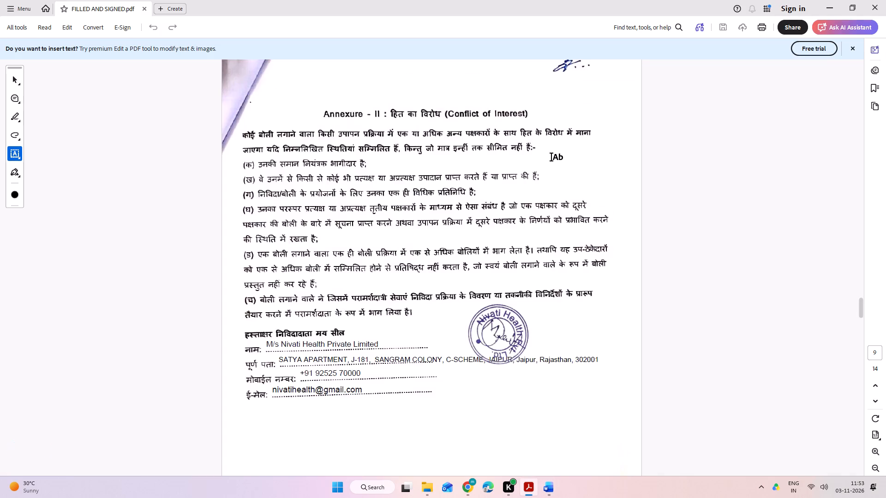
scroll(552, 156, down, 7)
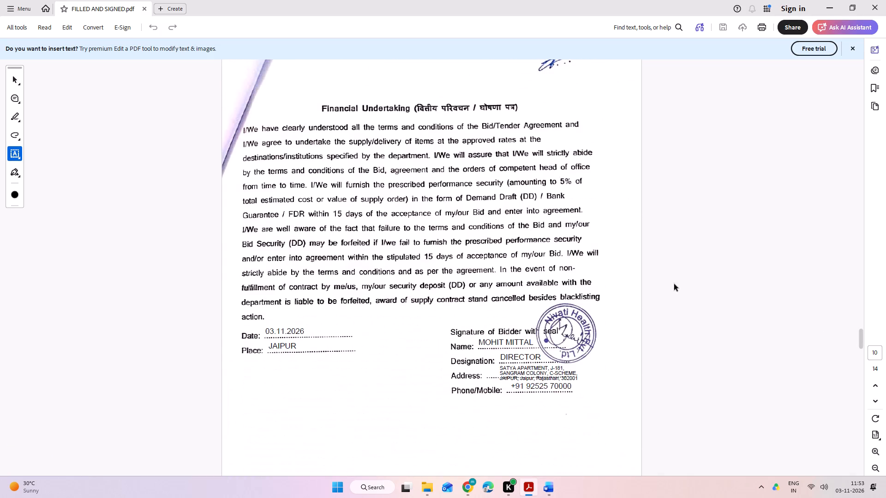
key(shift+super+s)
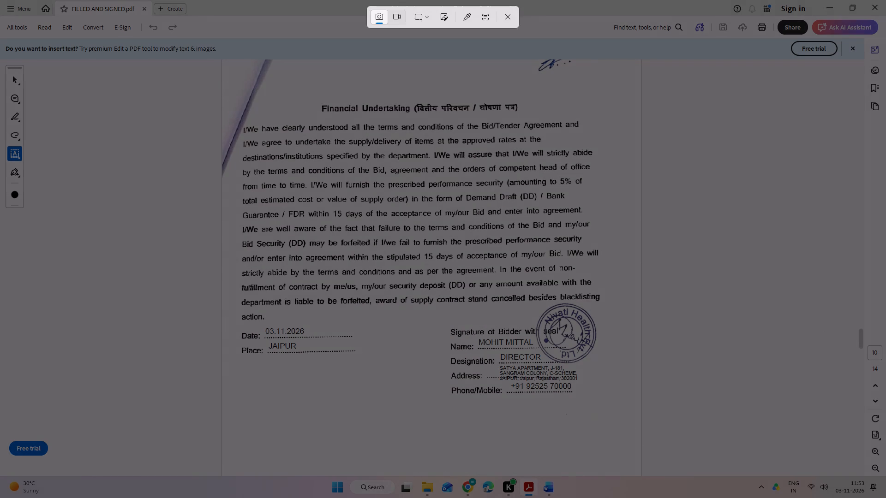
drag(227, 95, 601, 400)
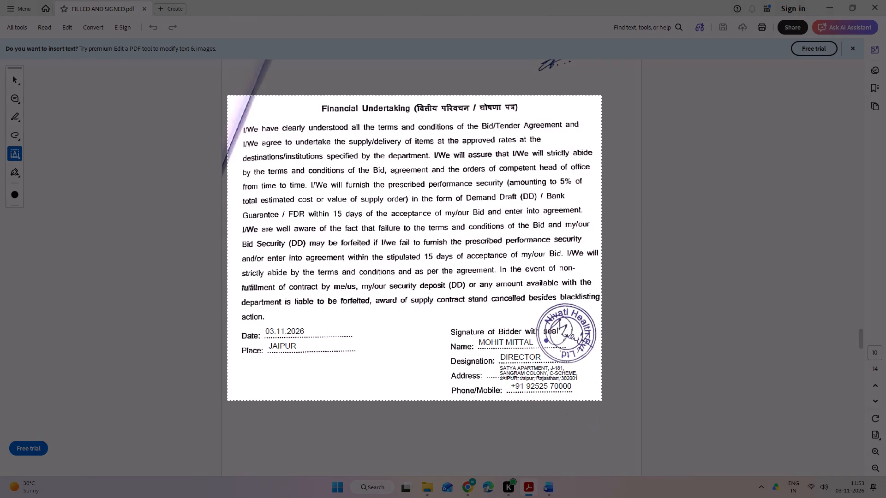
drag(601, 400, 609, 403)
Paste the Financial Undertaking snip into the Word document, move it below the fourth page's letterhead details, and enlarge it to nearly the page width.
key(alt+Tab)
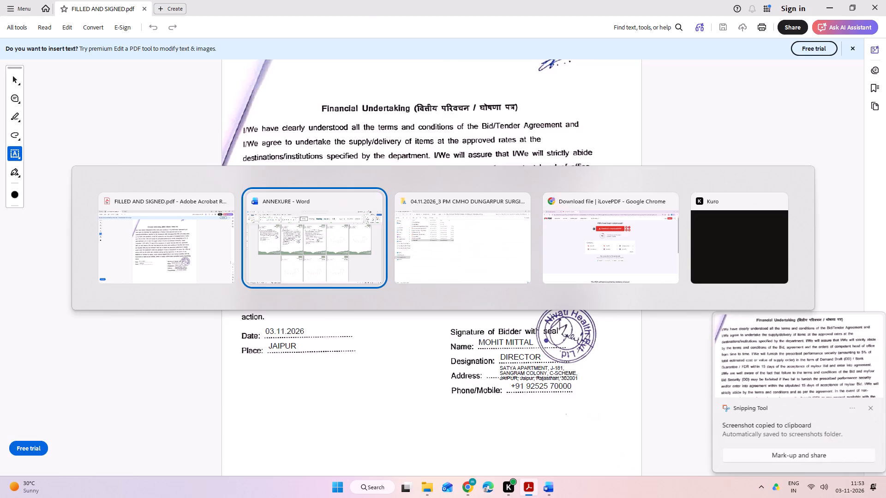
key(ctrl+v)
drag(744, 152, 740, 151)
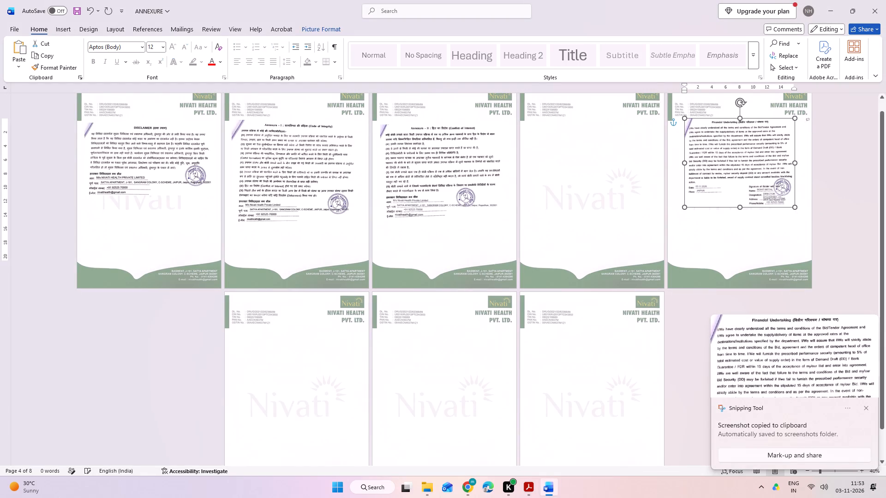
drag(740, 151, 589, 155)
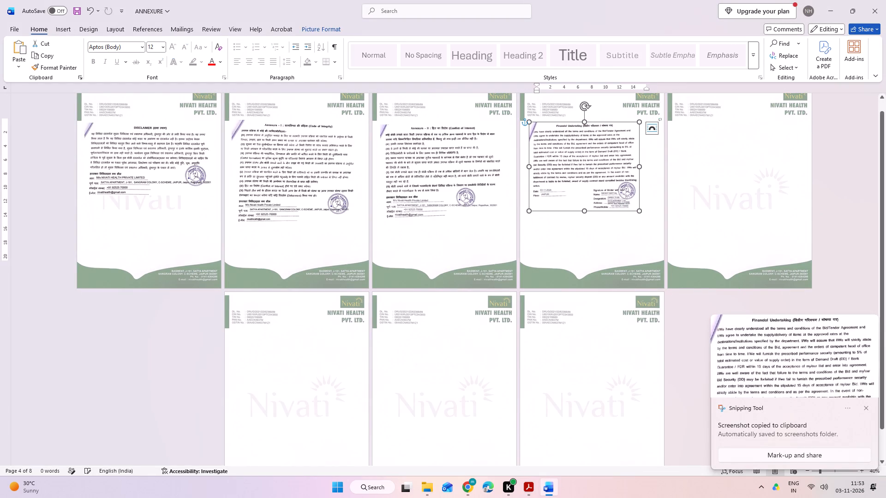
drag(639, 210, 651, 219)
Place the cursor on the fifth letterhead page and snip the whole Technical Undertaking from the PDF, including date, place, bidder details and seal.
click(687, 150)
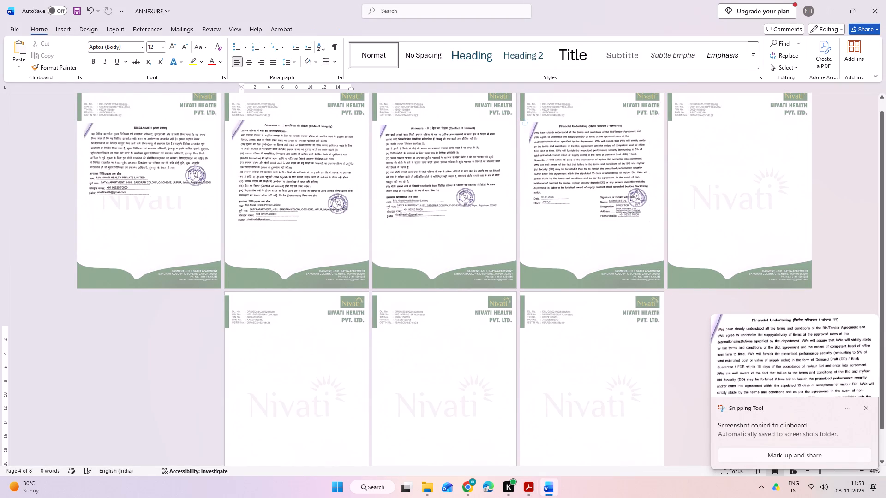
key(alt+Tab)
scroll(564, 258, down, 7)
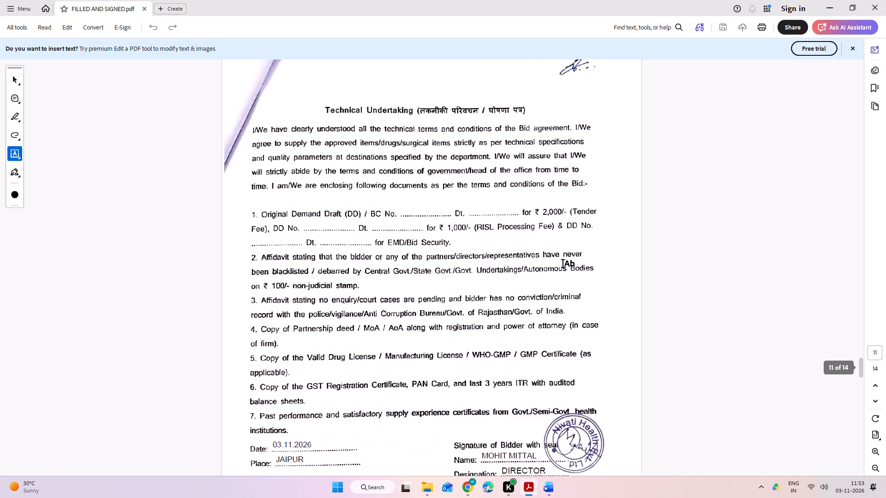
scroll(564, 263, down, 1)
scroll(564, 263, up, 1)
ctrl+scroll(565, 263, down, 1)
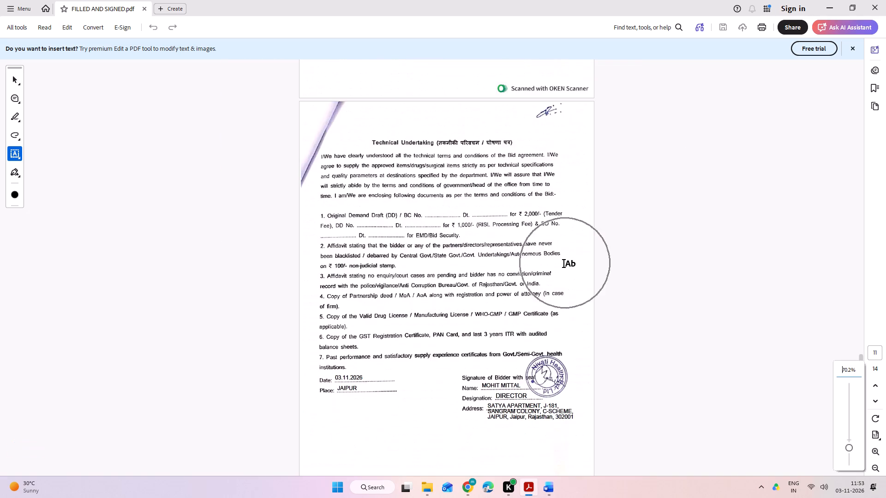
ctrl+scroll(564, 263, up, 1)
click(673, 274)
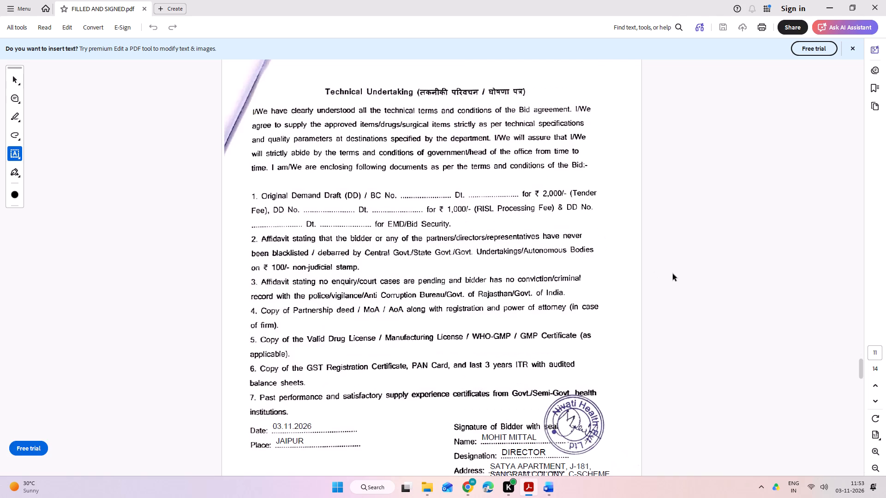
key(Down)
key(Down)
key(Down)
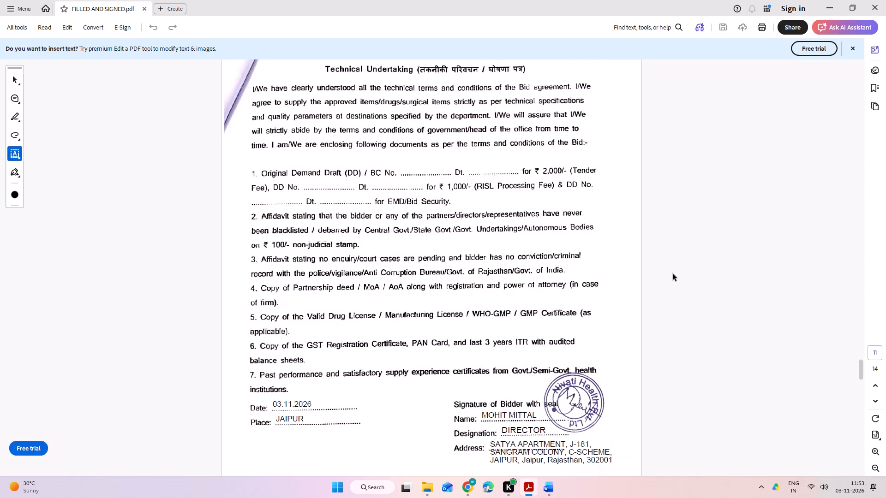
key(Up)
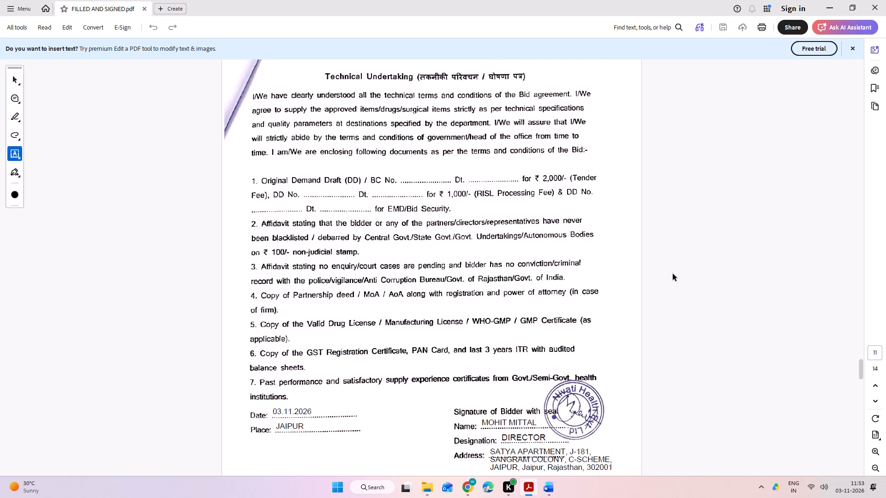
key(shift+super+s)
drag(236, 63, 616, 475)
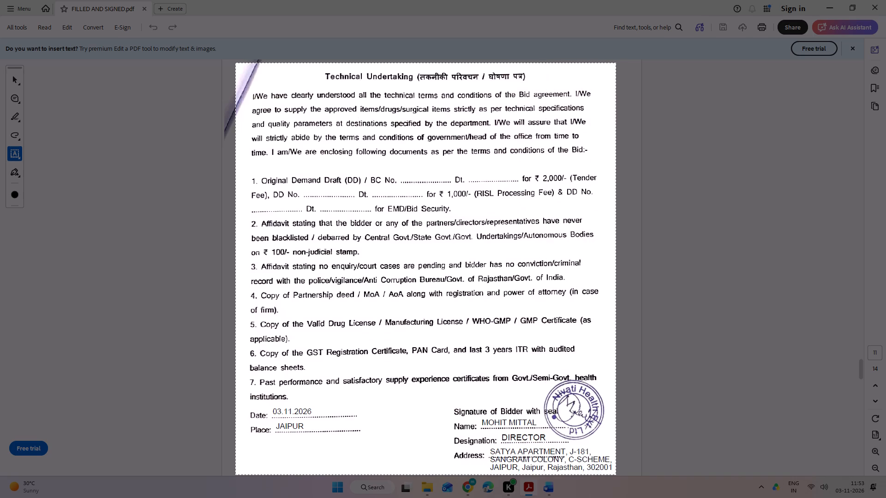
drag(616, 475, 616, 474)
Paste the Technical Undertaking snip into Word, enlarge it to nearly the page width, and fit it between the fifth page's letterhead details and footer.
key(alt+Tab)
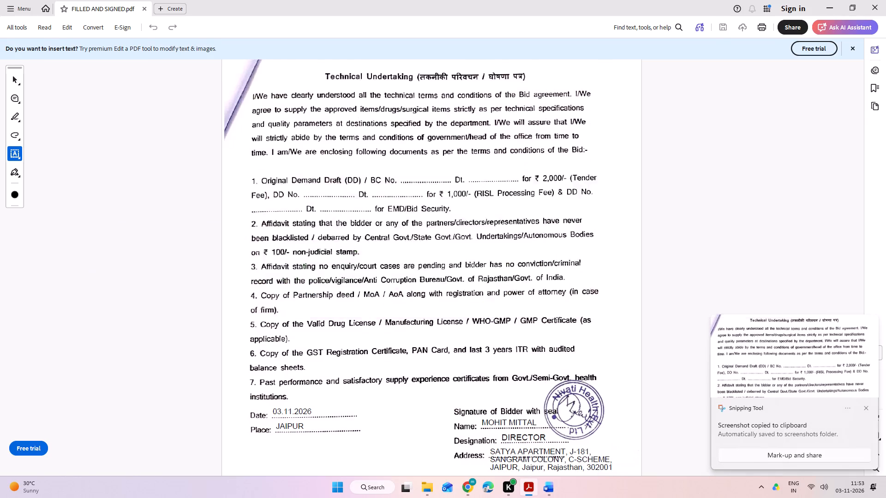
key(ctrl+v)
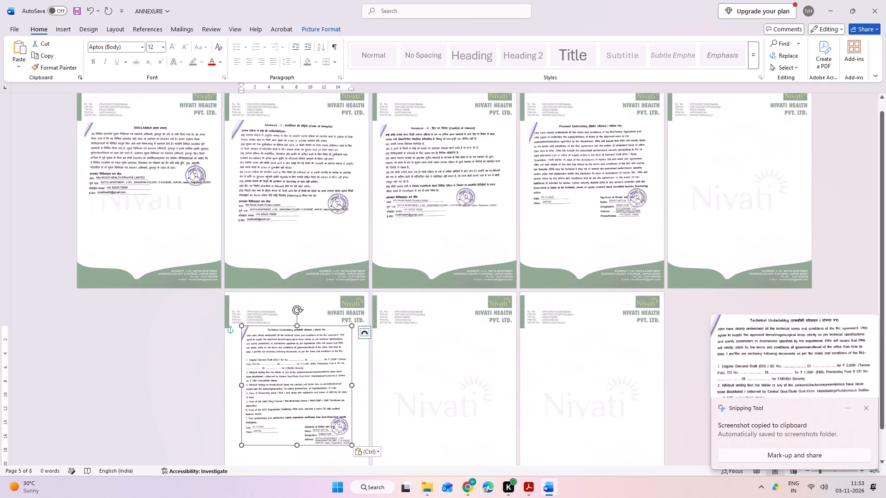
drag(286, 362, 721, 155)
drag(787, 237, 803, 248)
click(737, 195)
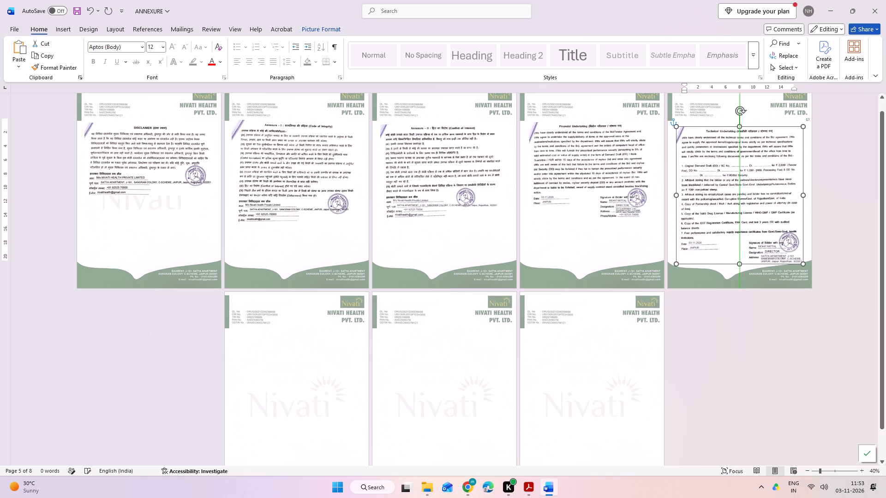
key(Down)
key(Down)
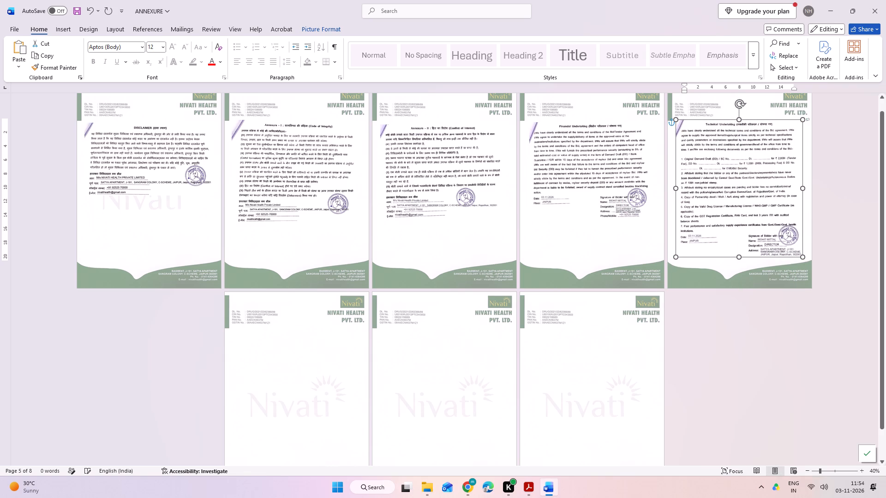
key(Down)
key(Down)
key(Down)
key(Right)
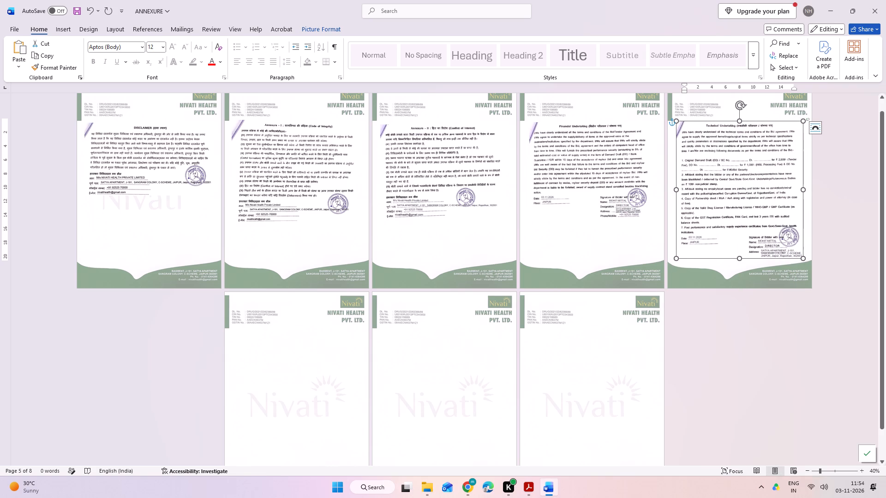
Place the cursor on the sixth letterhead page and check the PDF's remaining pages for further forms needing the letterhead.
click(257, 341)
click(247, 345)
key(alt+Tab)
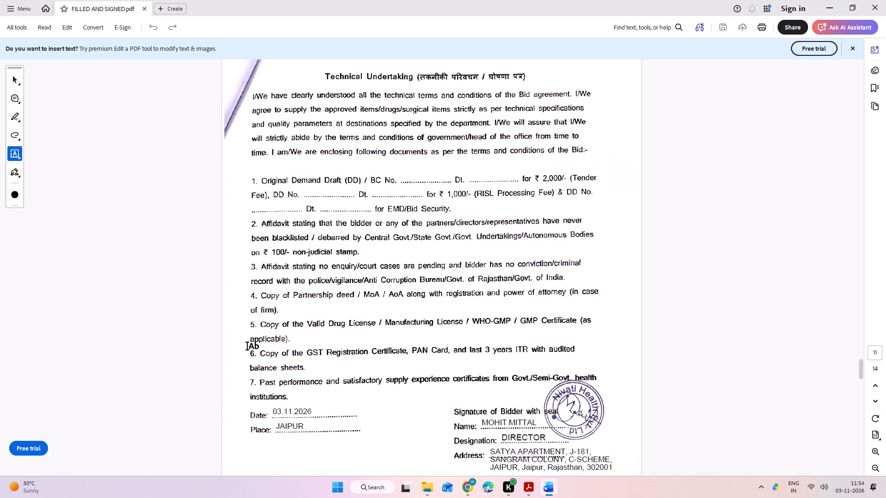
scroll(509, 296, down, 13)
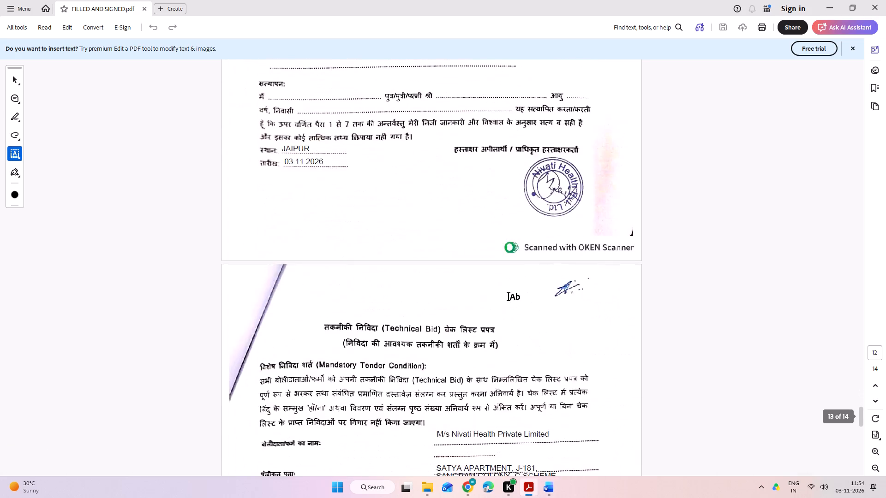
scroll(509, 296, down, 10)
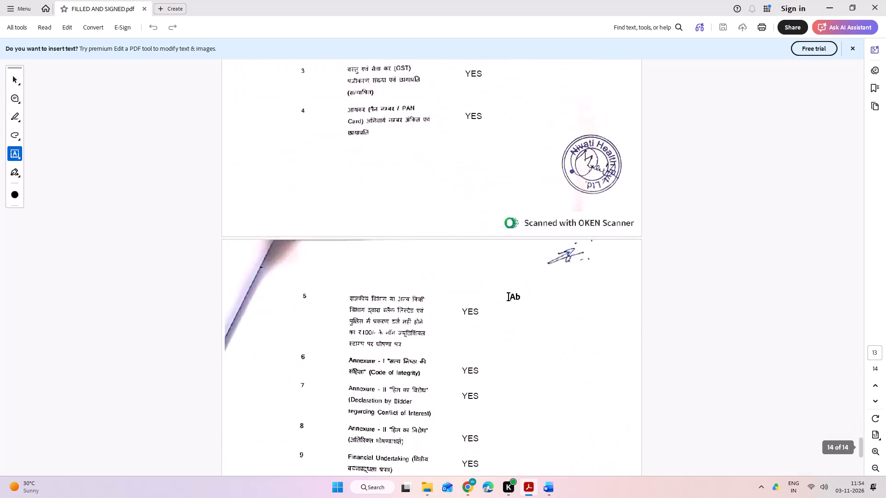
scroll(509, 296, down, 8)
Return to the Word document and delete the unused blank letterhead pages after the Technical Undertaking page.
key(alt+Tab)
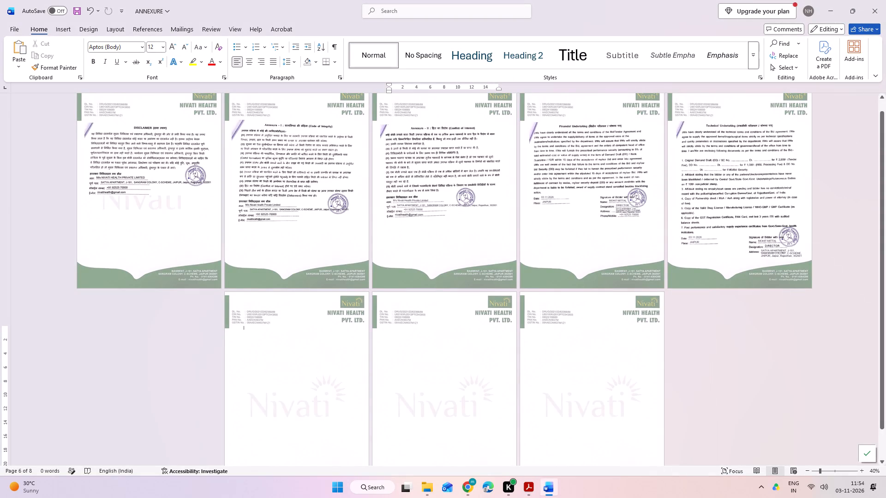
key(Delete)
key(Delete)
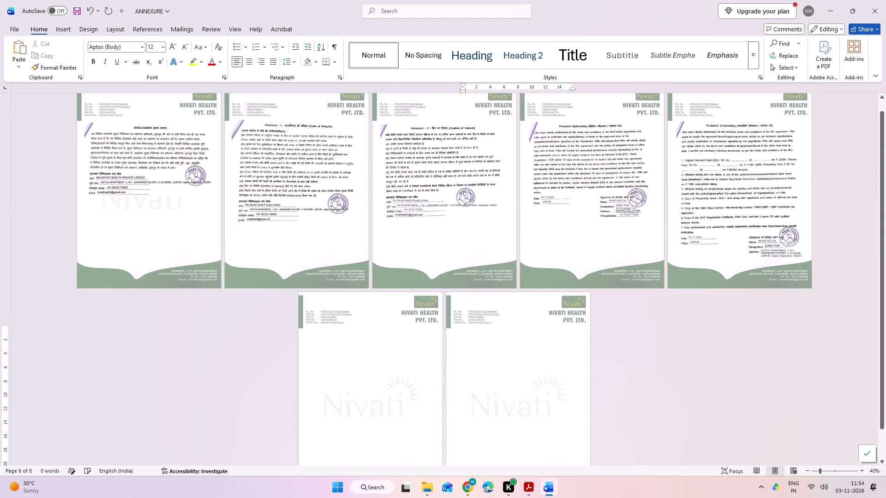
key(BackSpace)
key(BackSpace)
key(BackSpace)
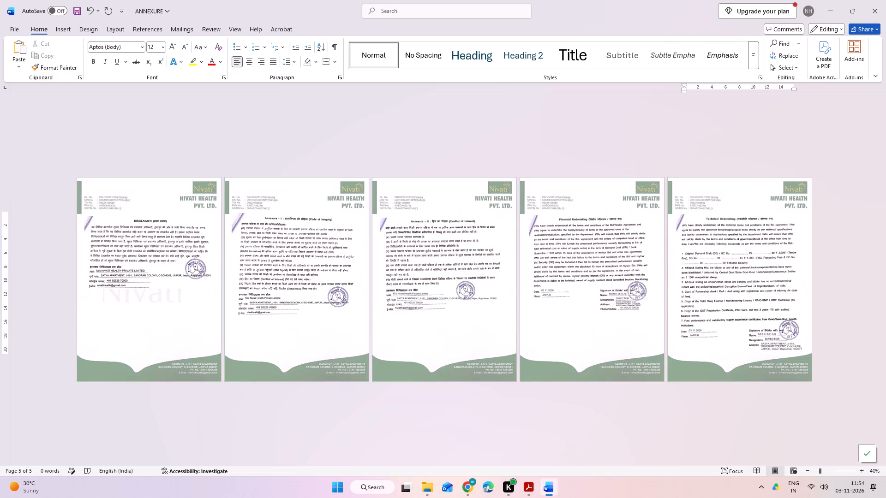
Save a PDF copy of the document as ANNEXURE in the 04.11.2026 CMHO Dungarpur surgical tender folder.
click(20, 27)
click(33, 148)
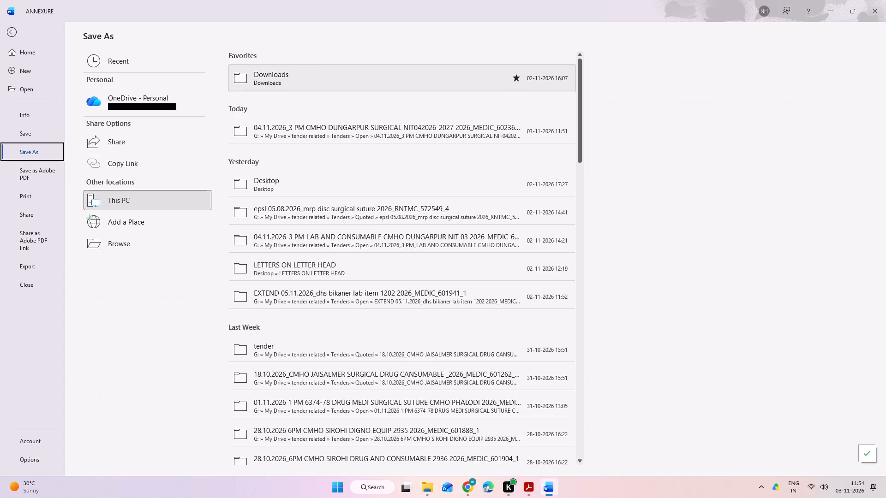
click(360, 127)
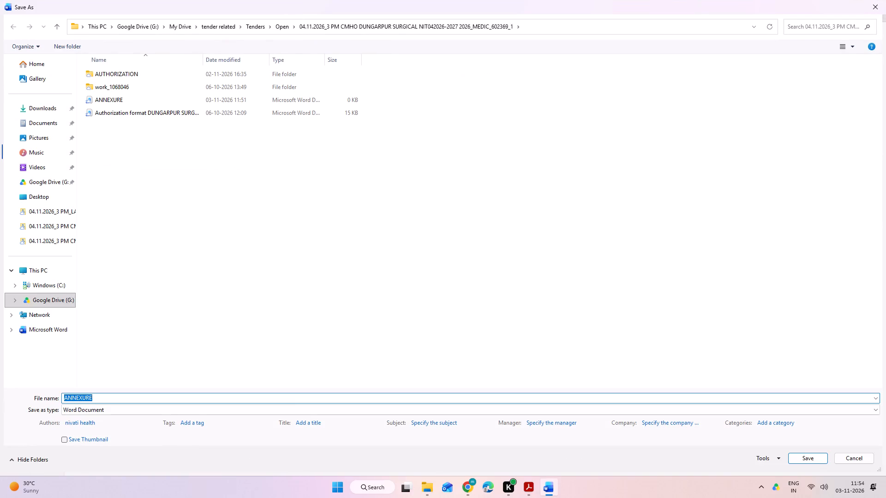
click(103, 411)
click(77, 331)
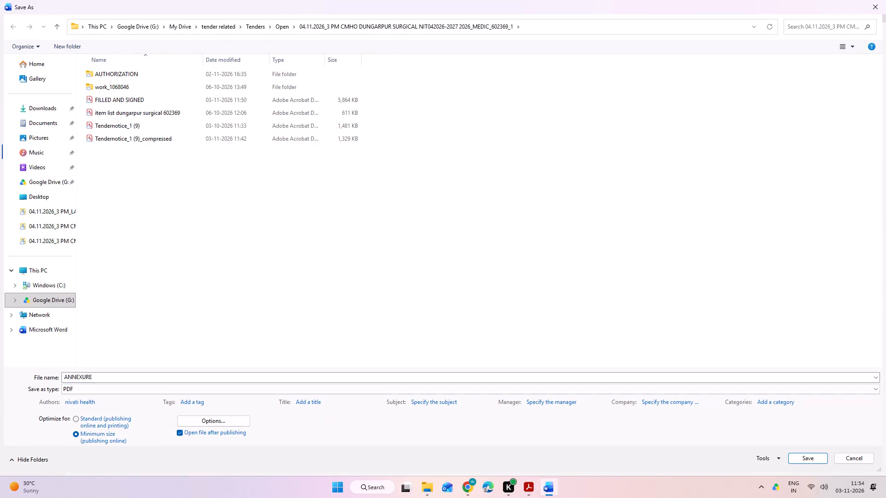
click(814, 458)
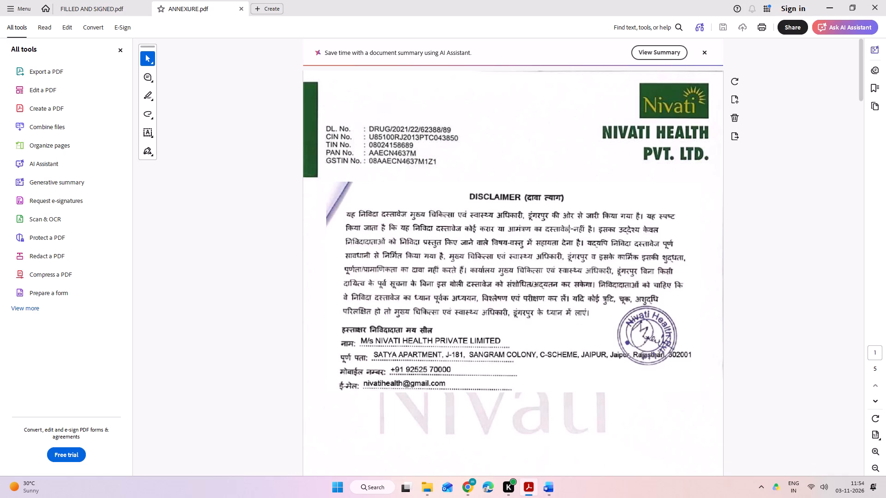
Review all five letterhead pages of the exported ANNEXURE PDF, from the Disclaimer to the Technical Undertaking, and return to the first page.
scroll(569, 229, down, 4)
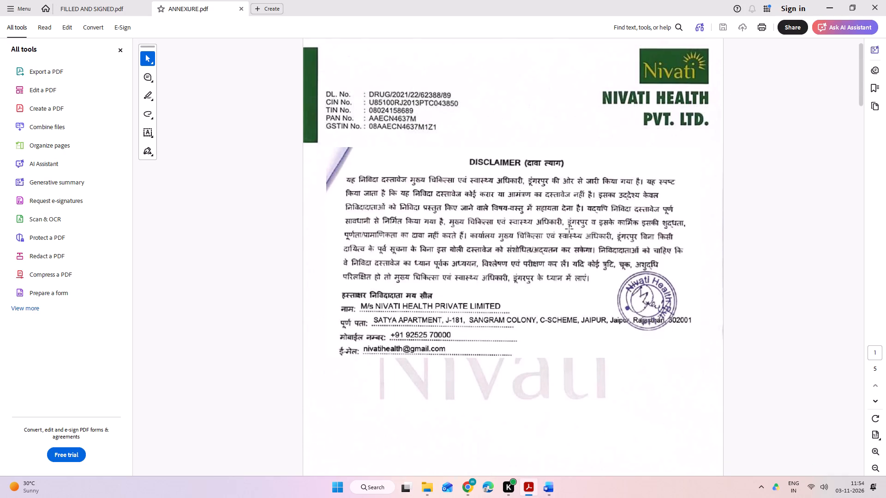
scroll(569, 229, down, 17)
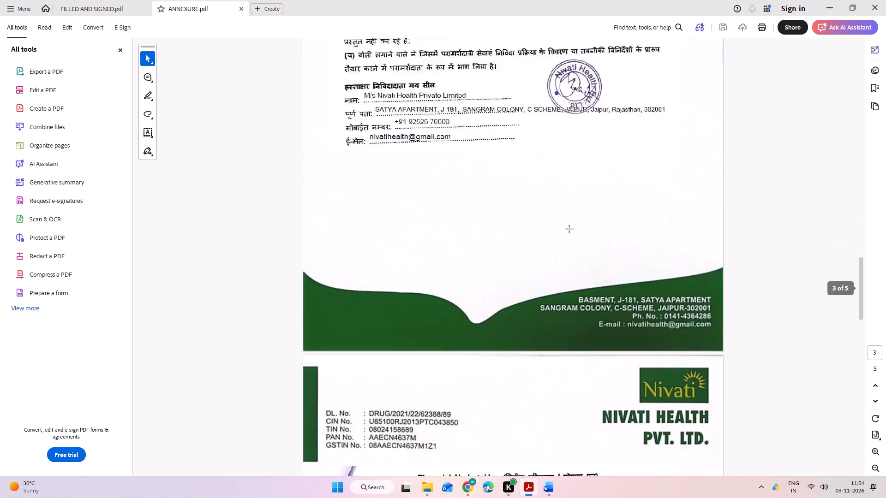
scroll(569, 229, down, 12)
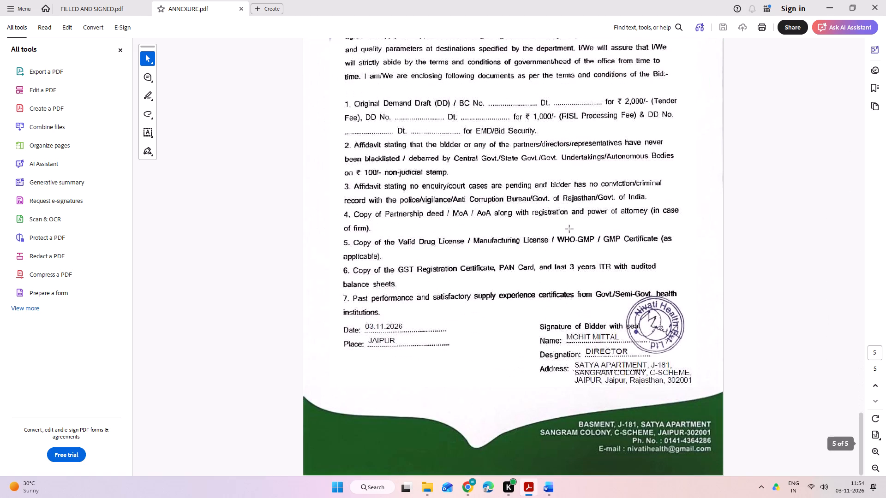
scroll(569, 229, down, 7)
scroll(569, 229, up, 14)
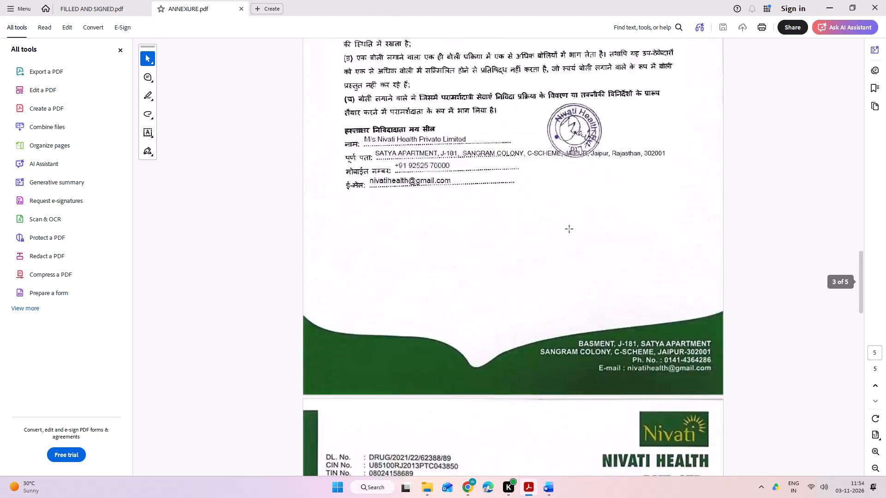
scroll(569, 229, up, 12)
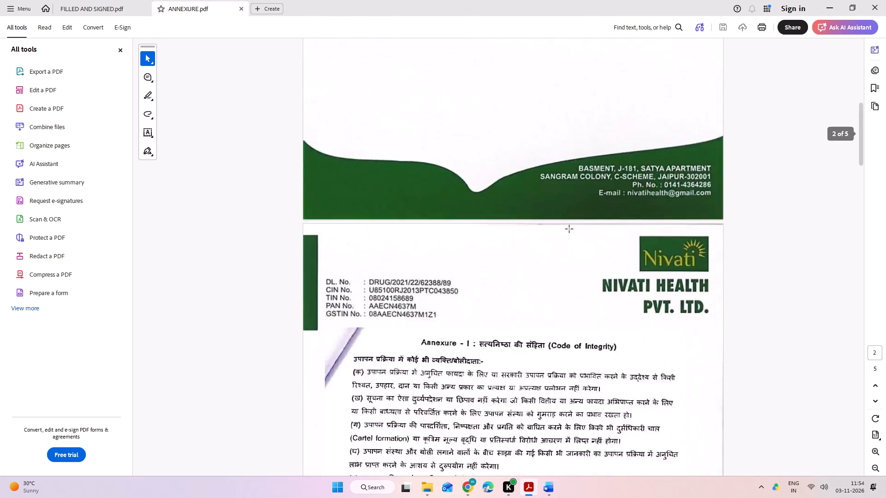
scroll(569, 229, up, 7)
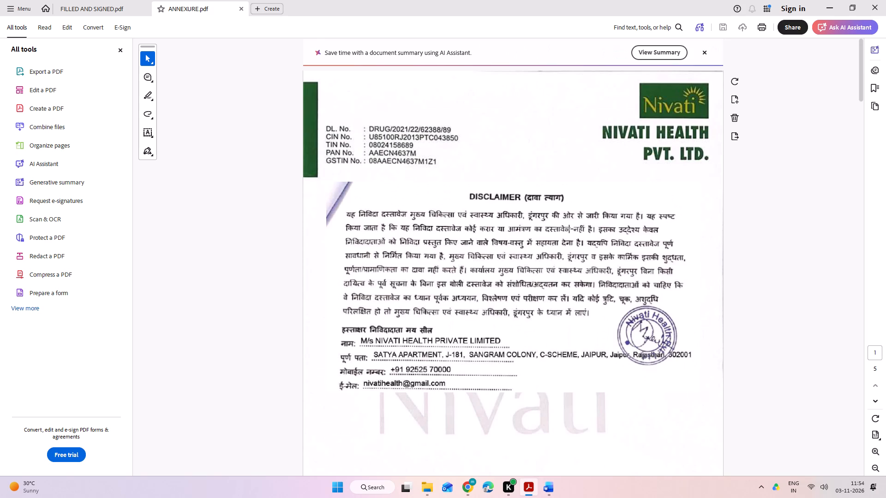
Close the PDF viewer and the ANNEXURE document in Word.
click(885, 0)
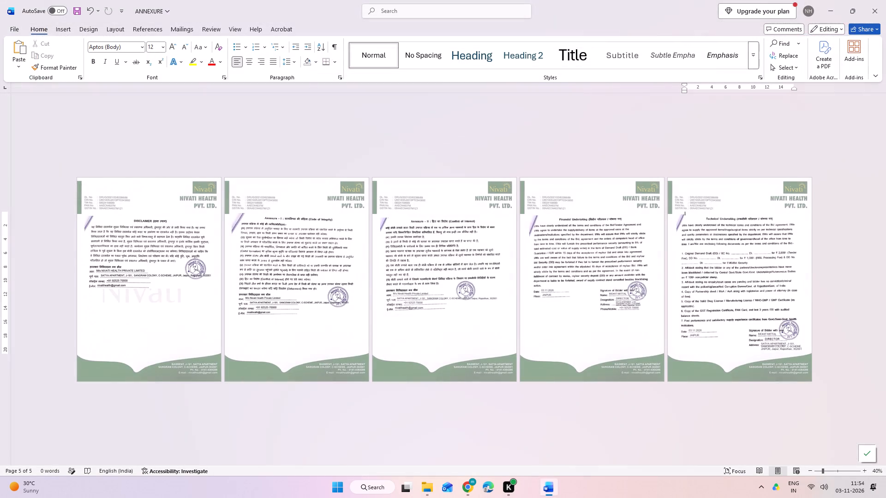
click(885, 0)
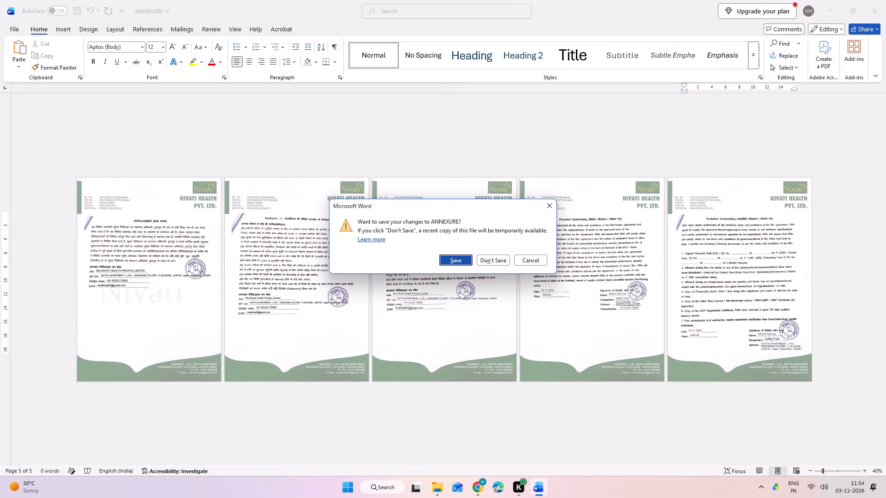
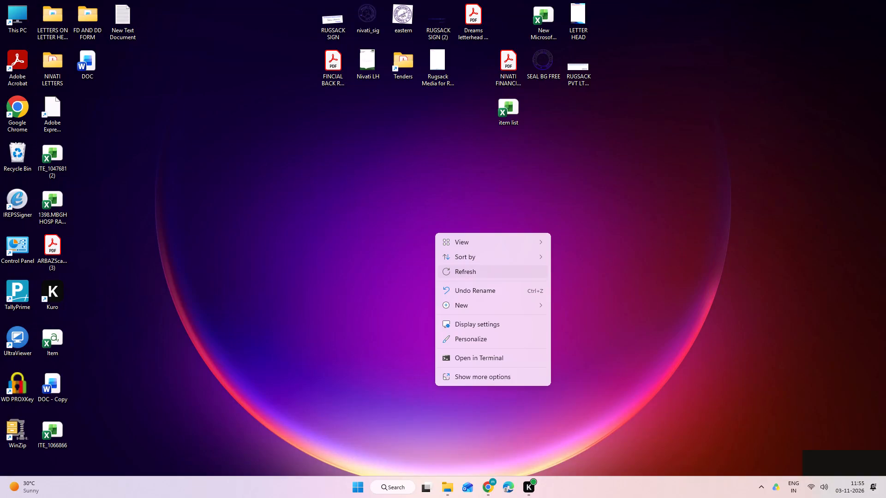
Open Tendernotice_1 (11) from the 04.11.2026 CMHO Dungarpur medicine NIT02 folder among the open tenders.
click(493, 268)
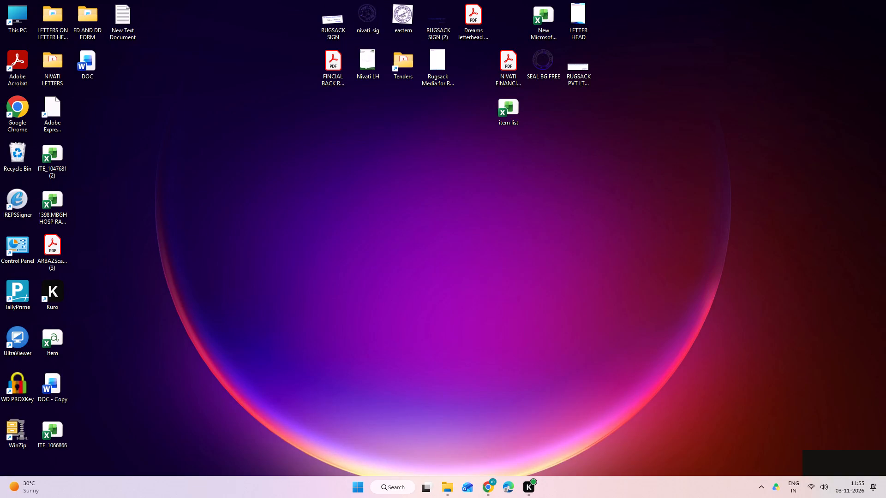
double_click(407, 79)
double_click(406, 72)
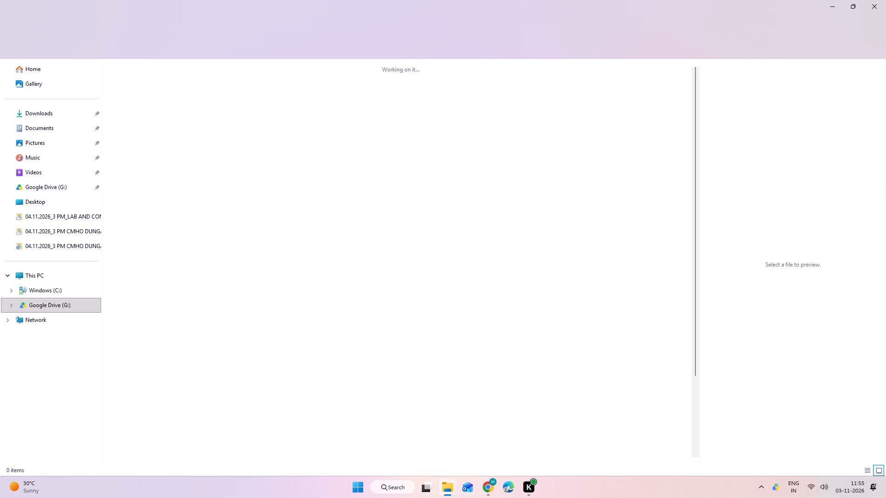
double_click(386, 239)
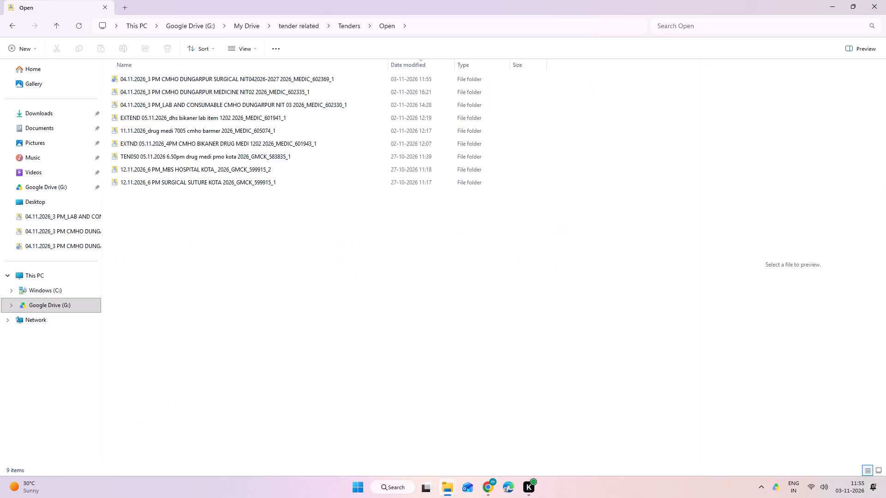
double_click(245, 78)
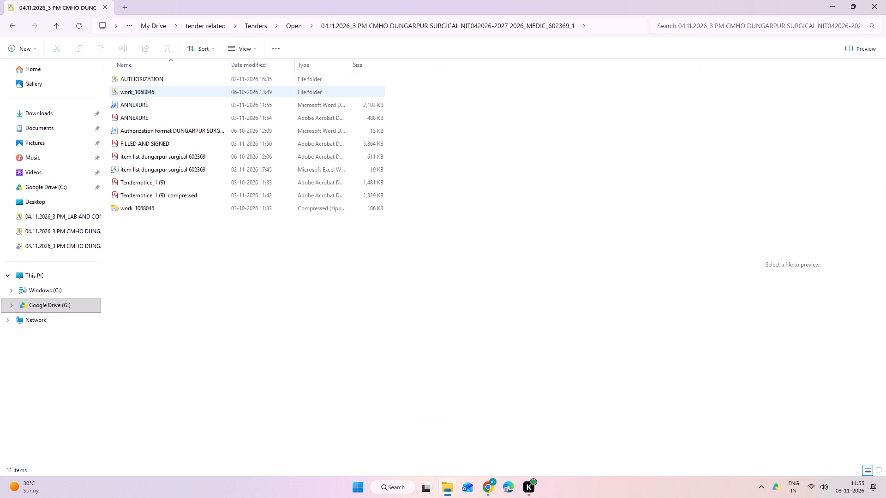
click(10, 23)
double_click(200, 92)
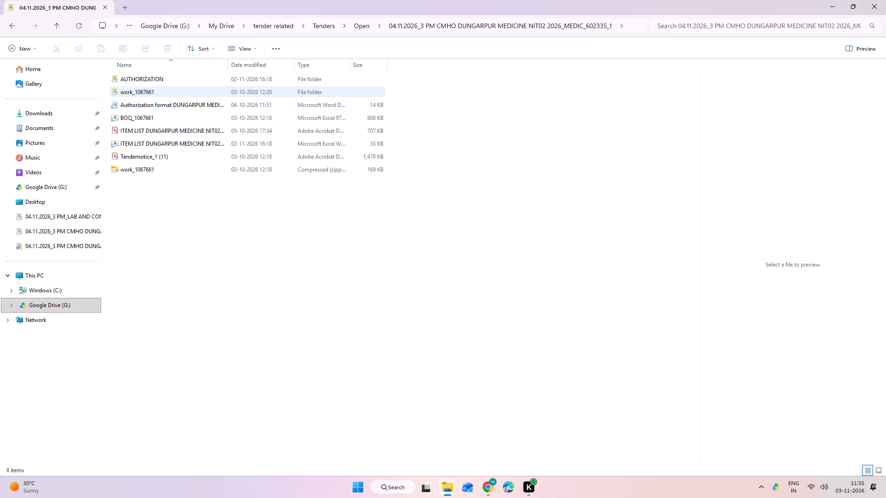
double_click(206, 158)
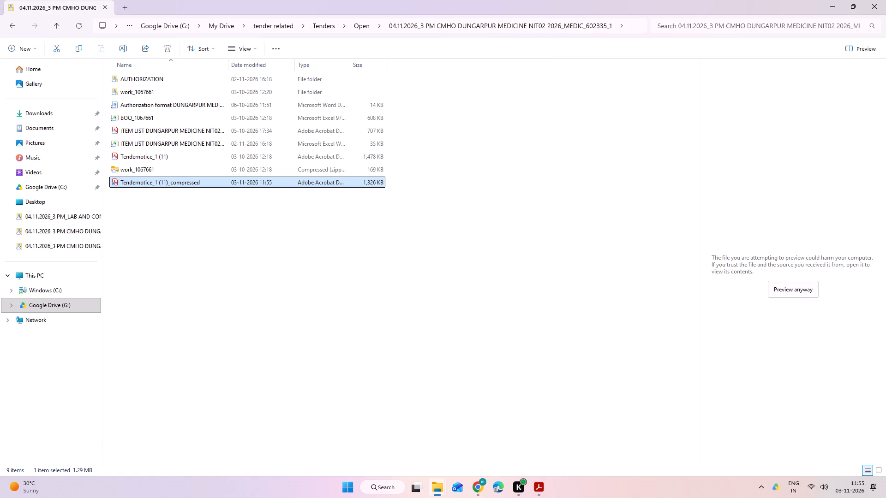
Open Tendernotice_1 (11)_compressed and fill the page 2 header with reference number 5034 and date 30.09.2026.
double_click(194, 184)
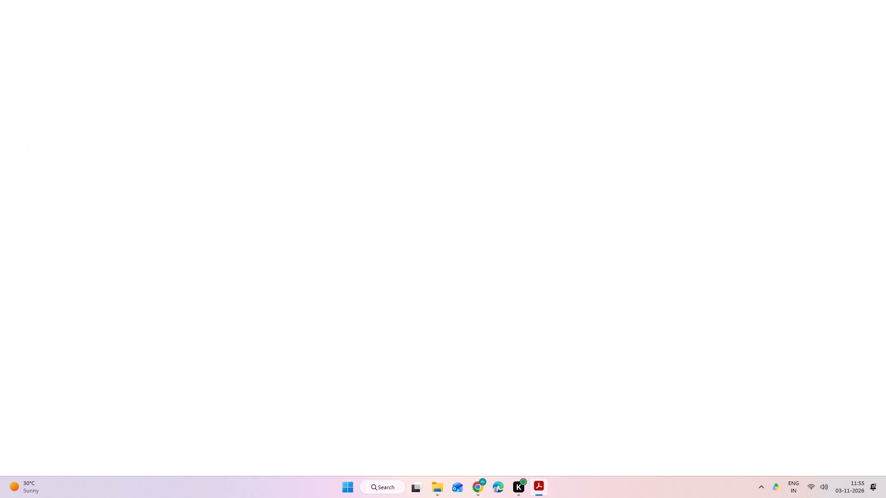
scroll(529, 236, down, 2)
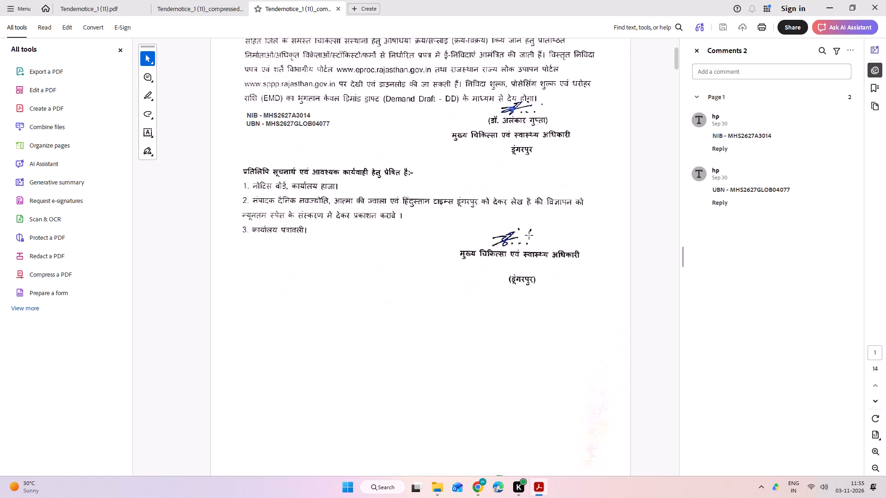
scroll(529, 236, up, 2)
scroll(529, 236, down, 6)
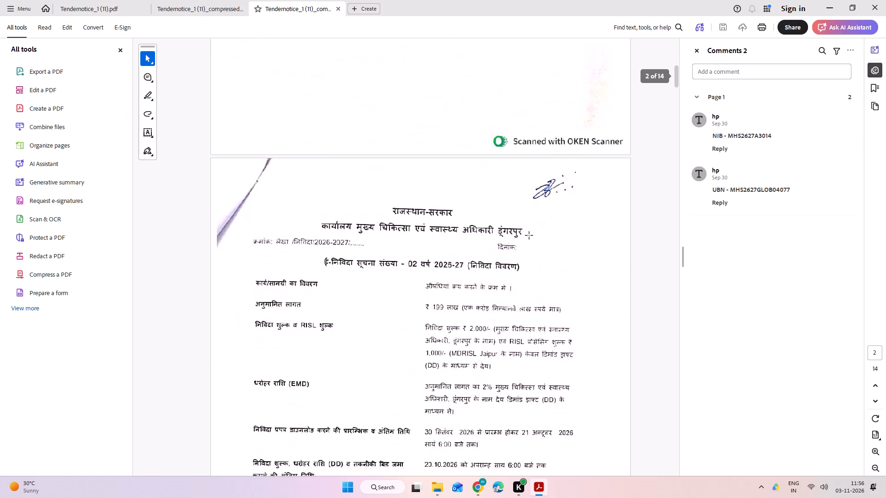
scroll(529, 236, down, 2)
scroll(529, 237, up, 1)
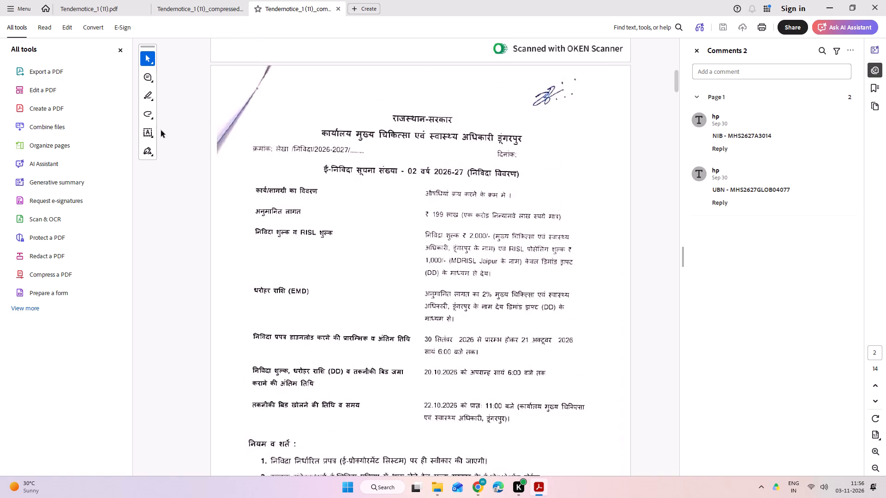
click(147, 133)
click(192, 137)
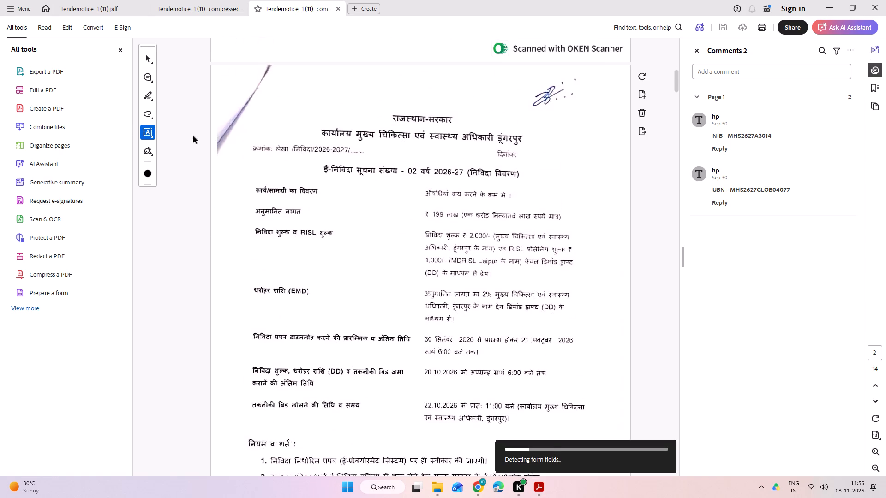
click(355, 149)
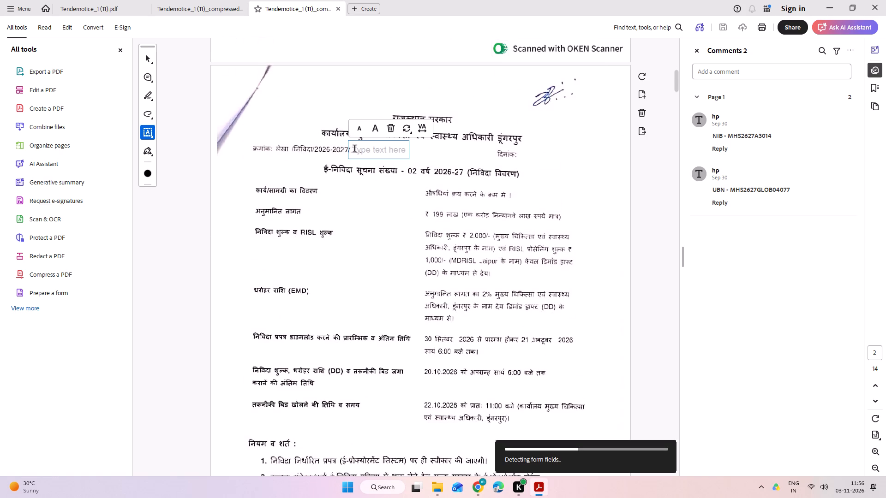
text(5034)
click(528, 148)
click(524, 153)
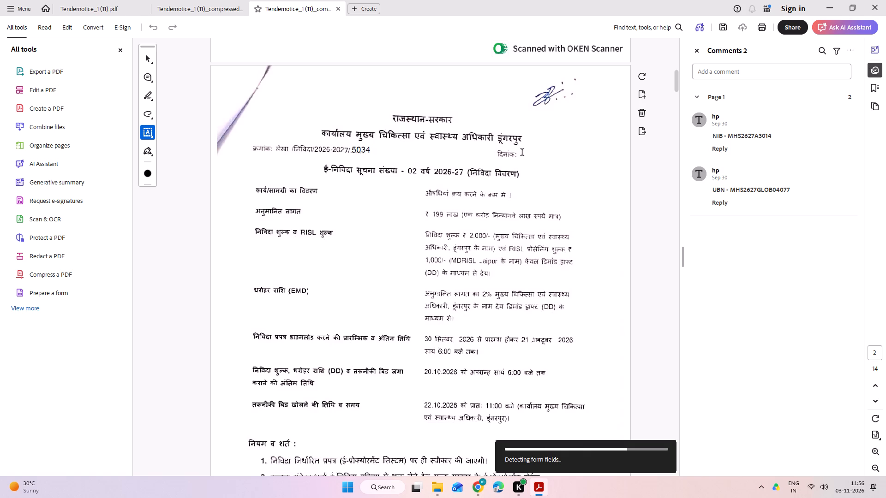
text(30.09.2026)
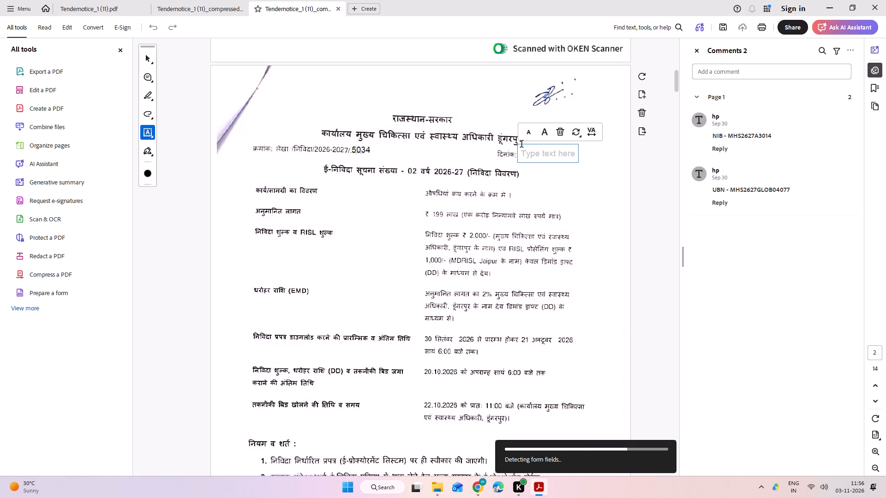
click(628, 225)
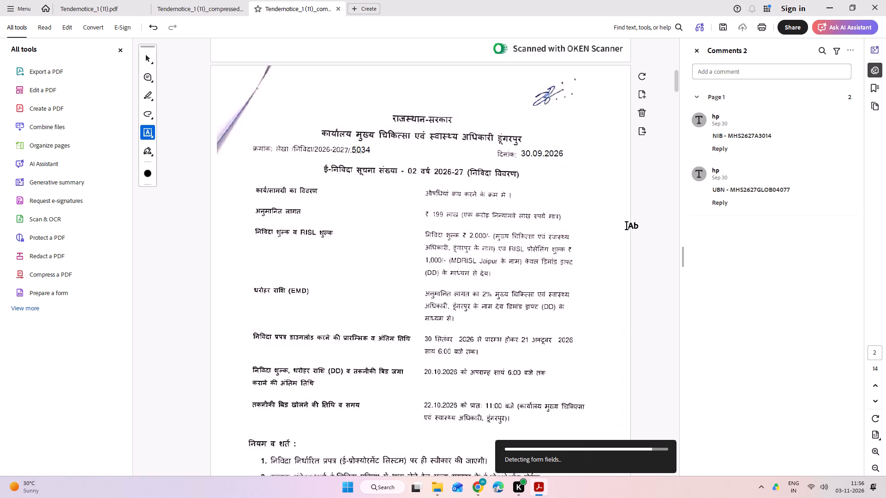
Fill the header of the tender conditions on page 4 with reference number 5034 and date 30.09.2026.
scroll(628, 225, down, 9)
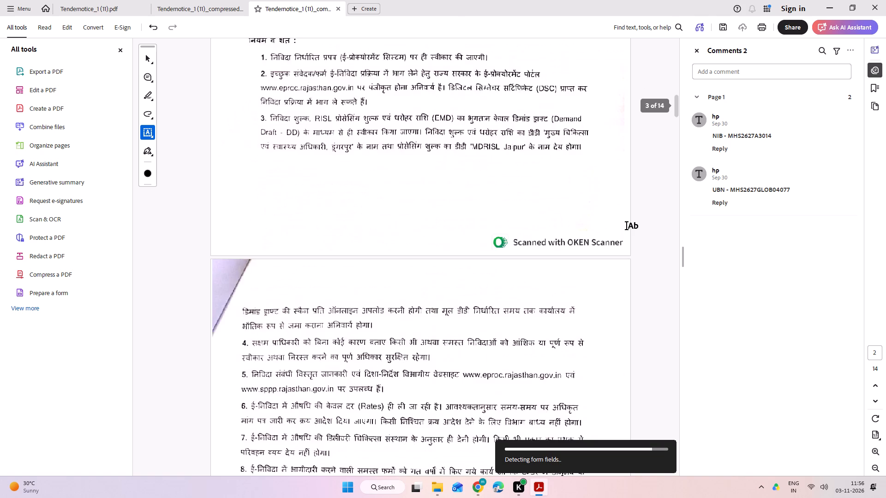
scroll(628, 225, down, 8)
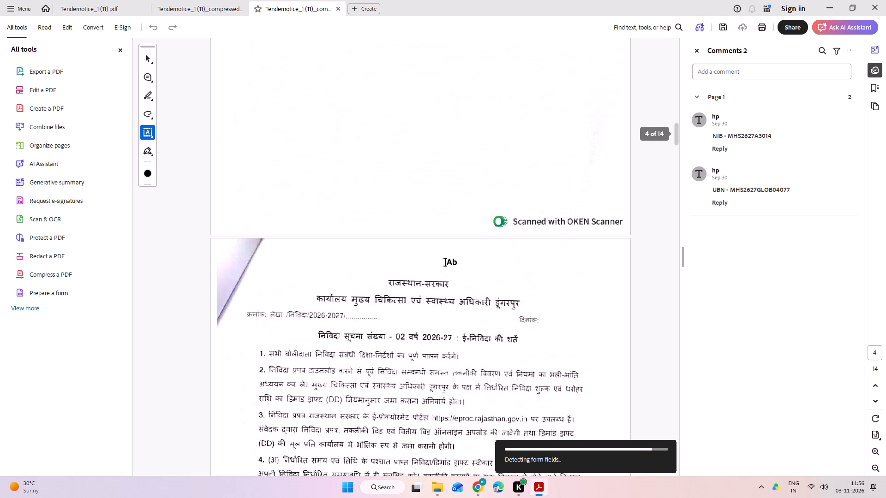
click(353, 173)
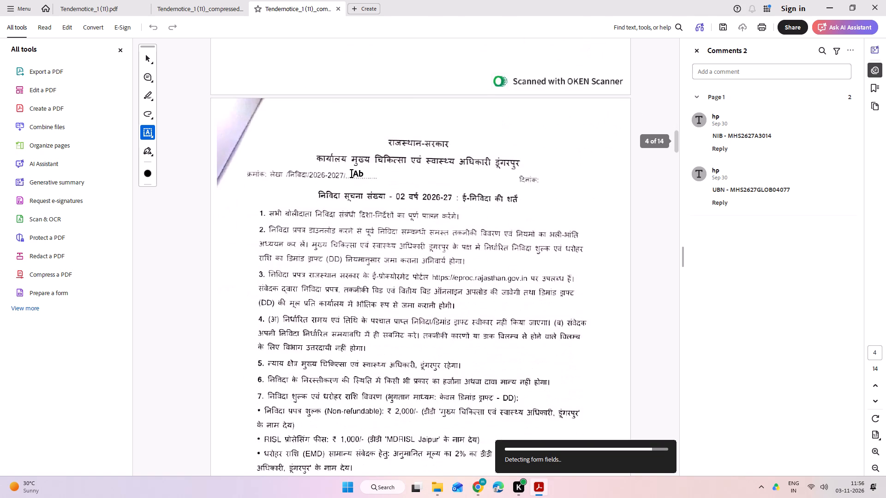
text(5034)
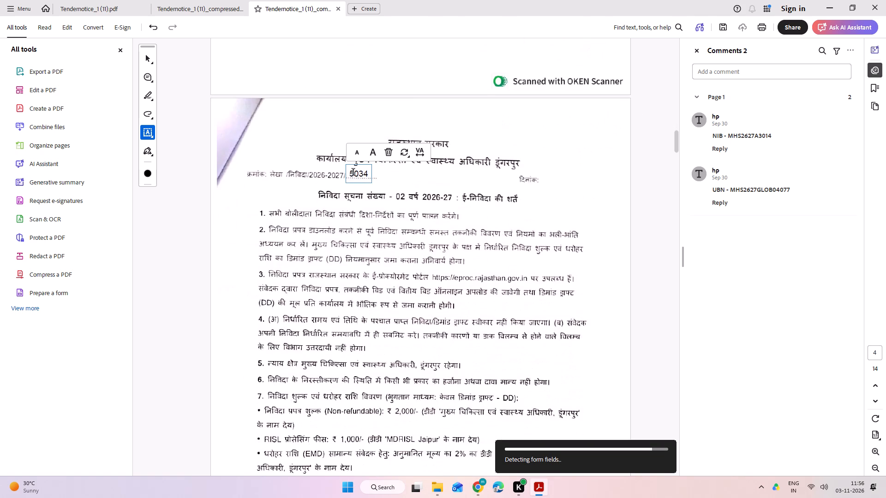
click(540, 176)
click(544, 176)
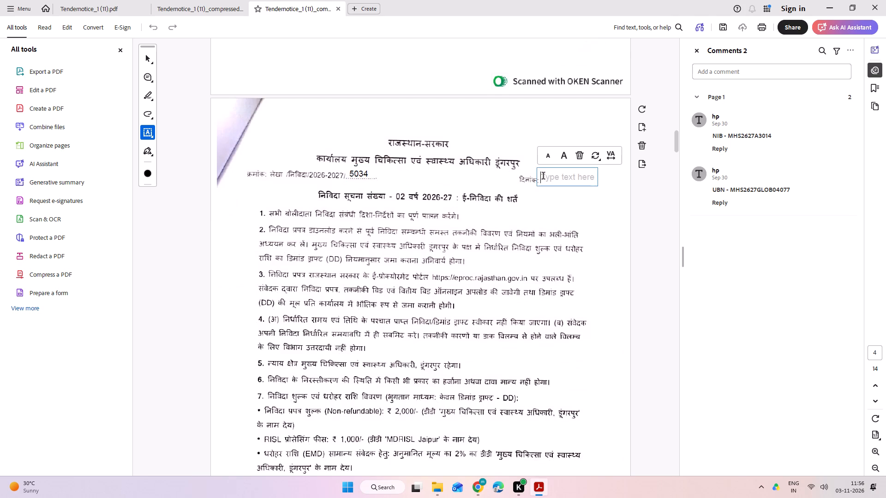
text(300)
key(BackSpace)
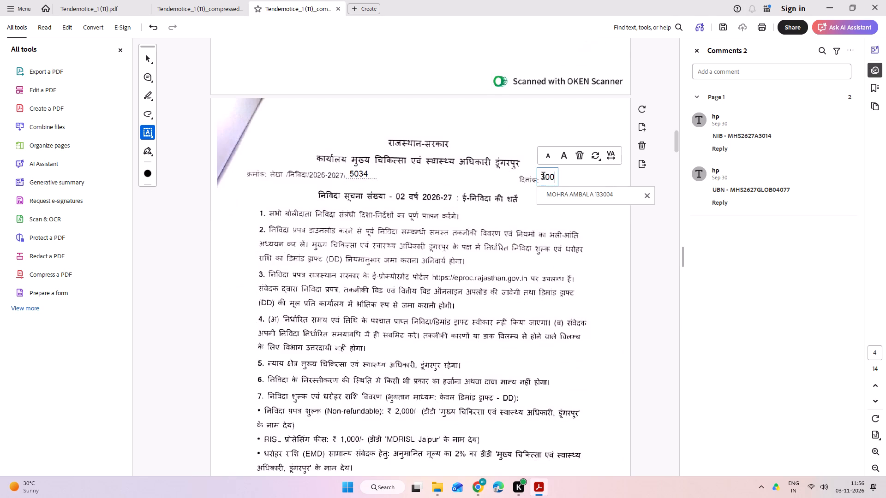
text(.09.2026)
Enter M/s Nivati Health Private Limited as the bidder name in the Disclaimer on page 7.
scroll(529, 210, down, 3)
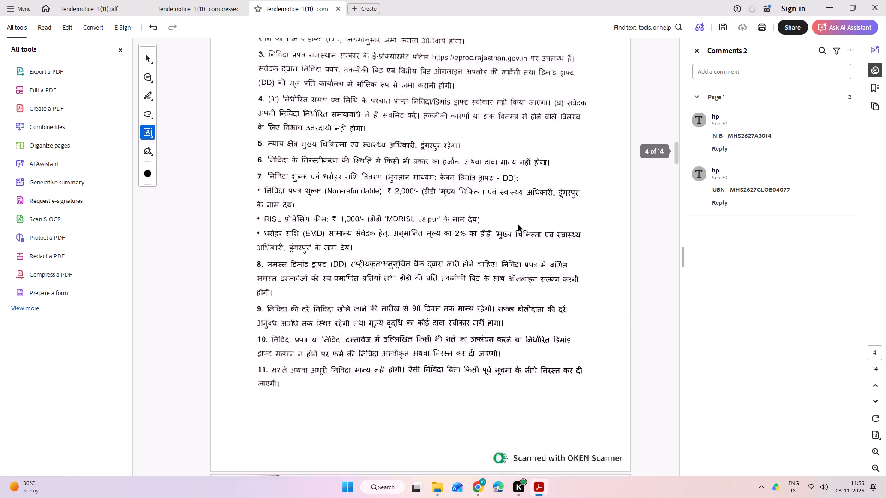
scroll(518, 225, down, 13)
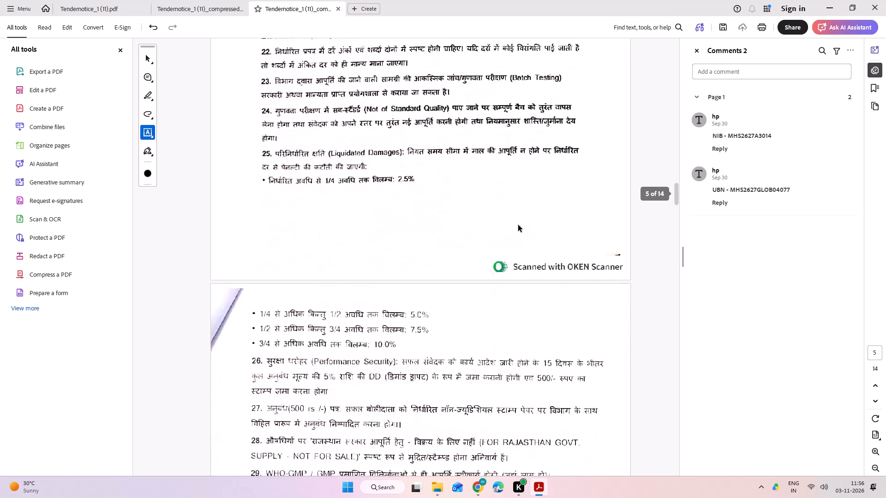
scroll(518, 225, down, 5)
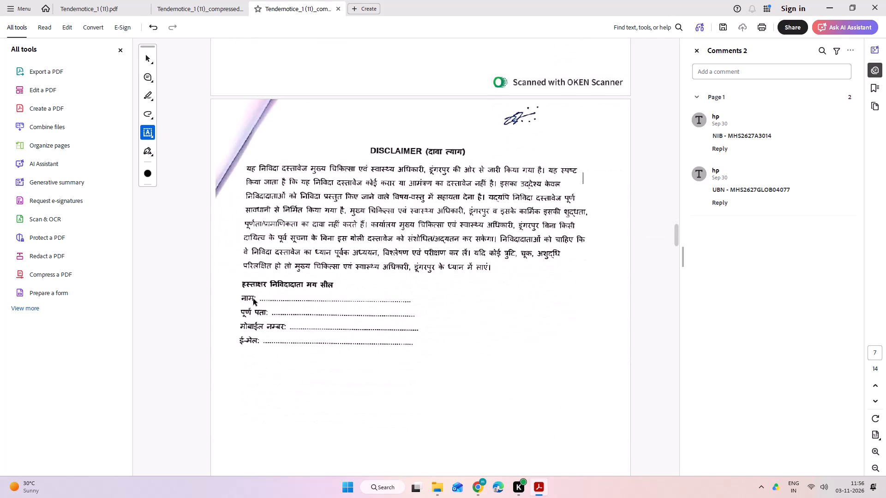
click(266, 294)
click(266, 295)
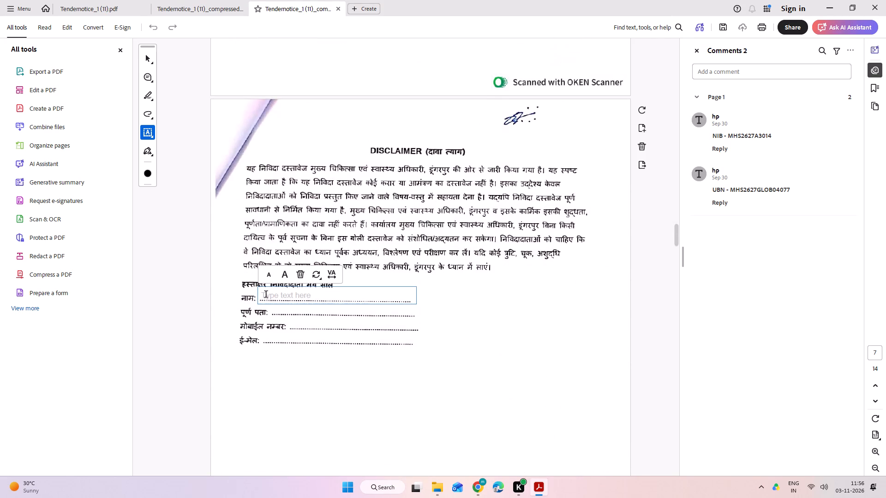
text(M/)
text(s N)
click(310, 328)
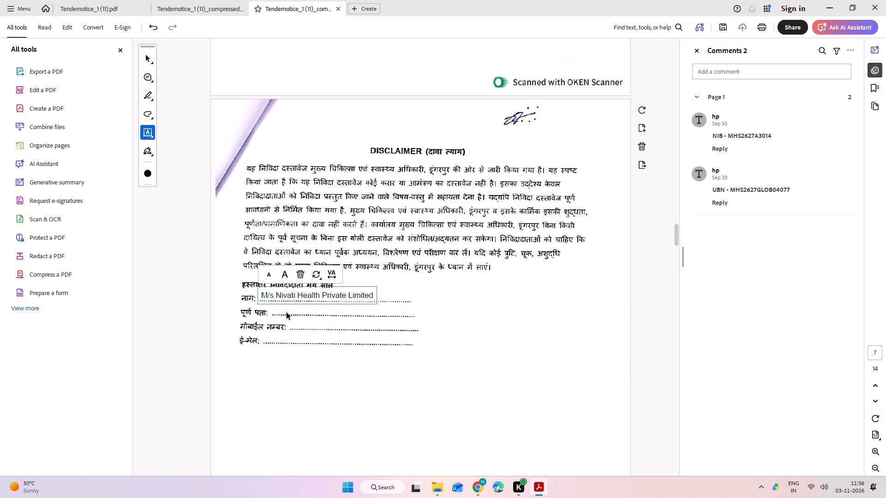
Fill the full address line of the page 7 Disclaimer with the company address from the clipboard history, in a smaller text size.
click(287, 313)
click(285, 312)
text(SA)
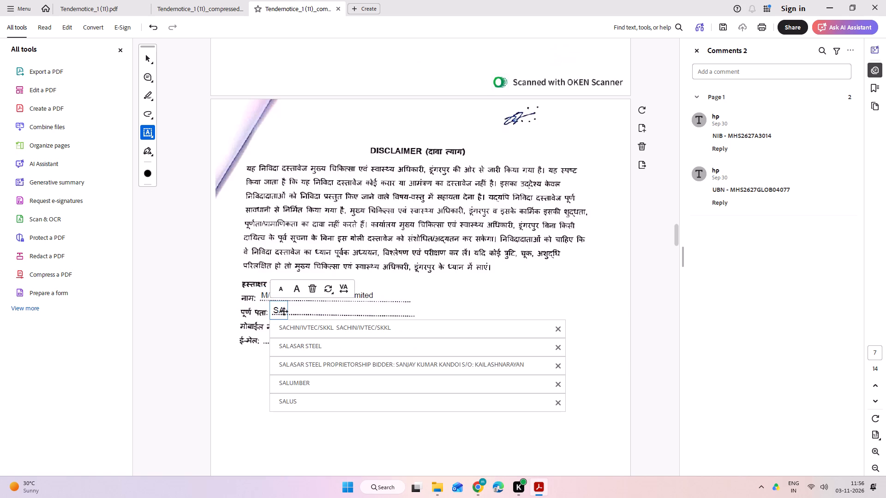
key(BackSpace)
key(BackSpace)
key(BackSpace)
key(ctrl+v)
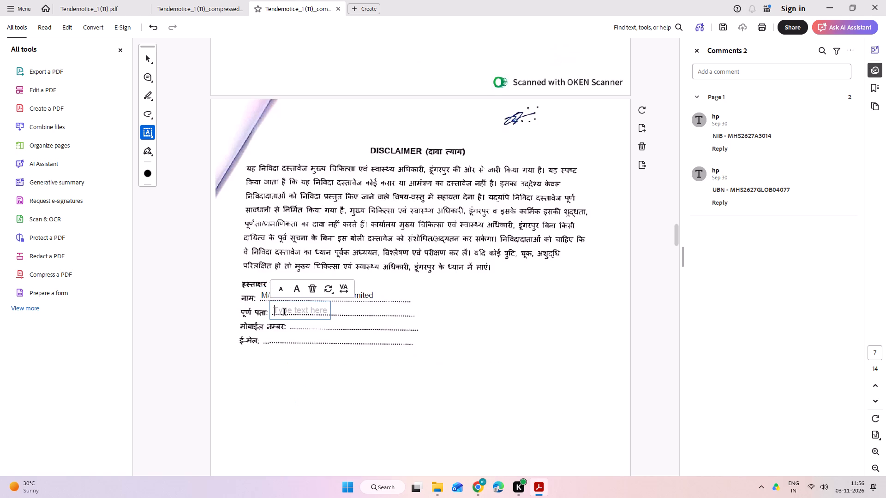
key(ctrl+v)
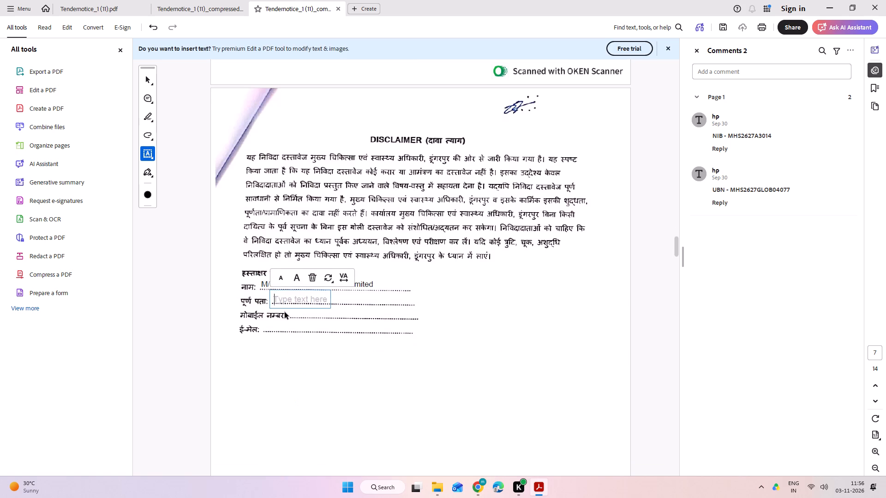
key(super+v)
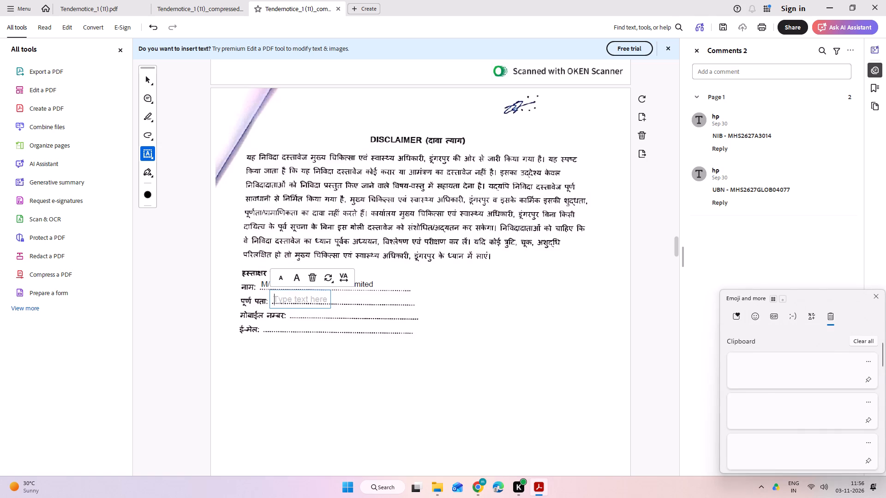
scroll(777, 396, down, 4)
scroll(777, 396, up, 3)
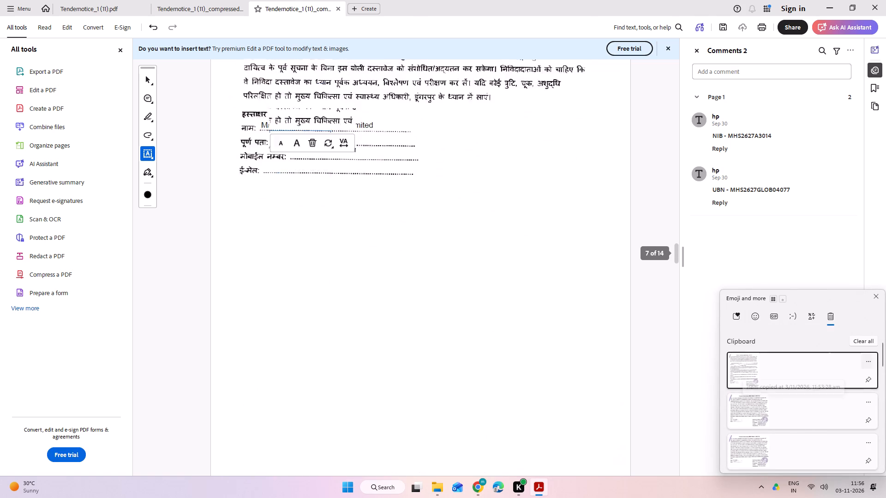
drag(885, 352, 883, 376)
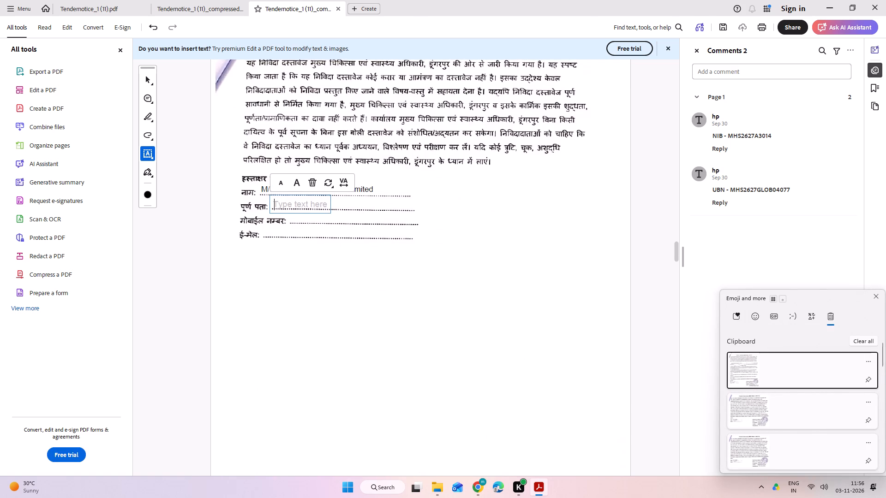
drag(881, 360, 885, 427)
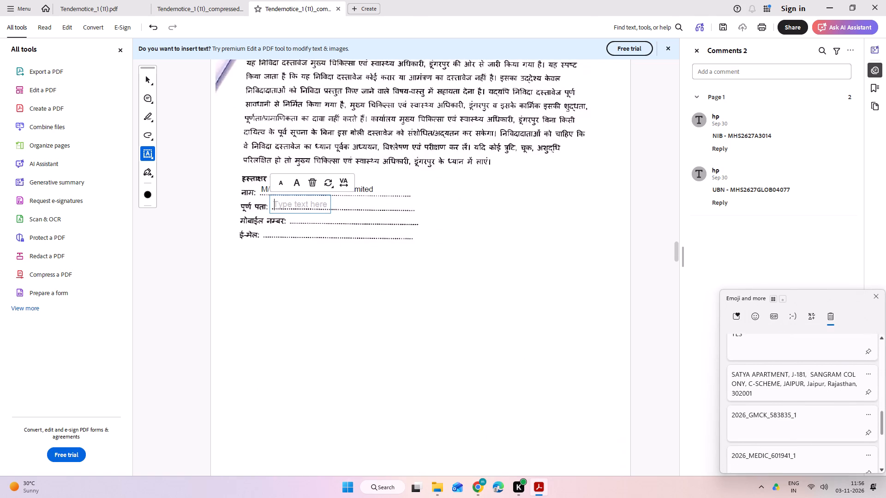
drag(885, 427, 885, 428)
click(778, 383)
key(ctrl+v)
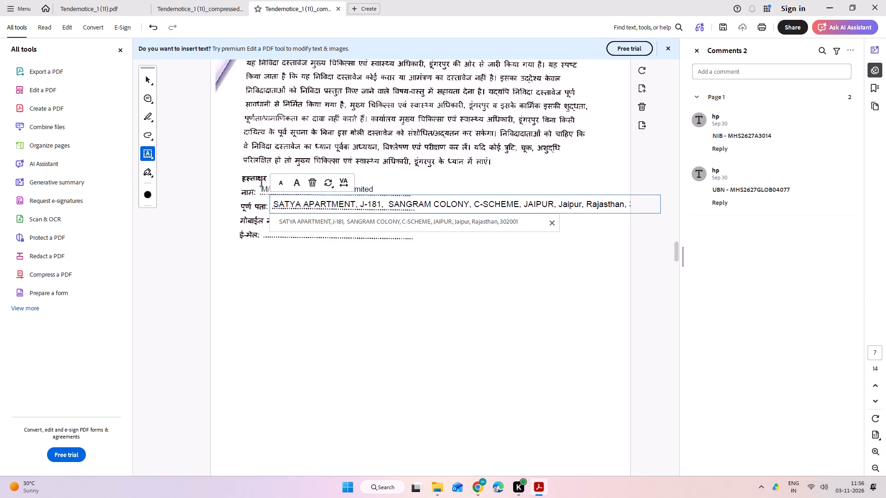
click(281, 186)
key(ctrl+a)
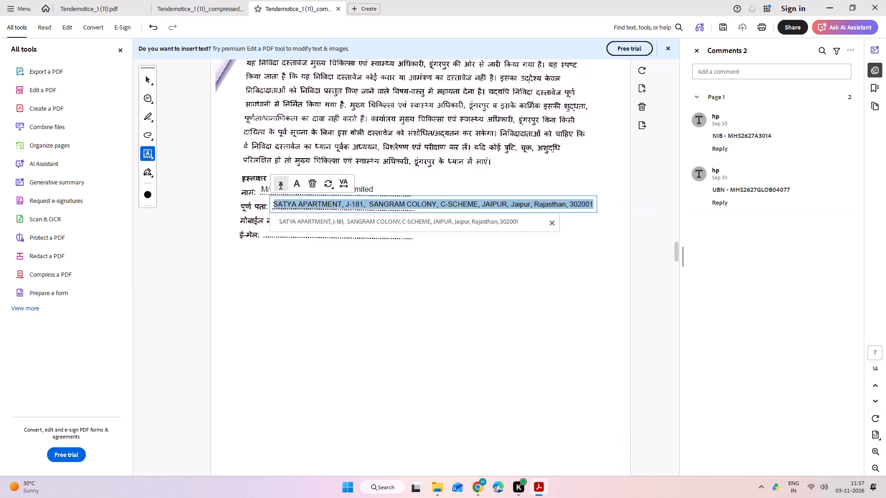
key(ctrl+c)
click(302, 295)
Fill the mobile number and e-mail lines of the page 7 Disclaimer with the company's contact details.
click(297, 220)
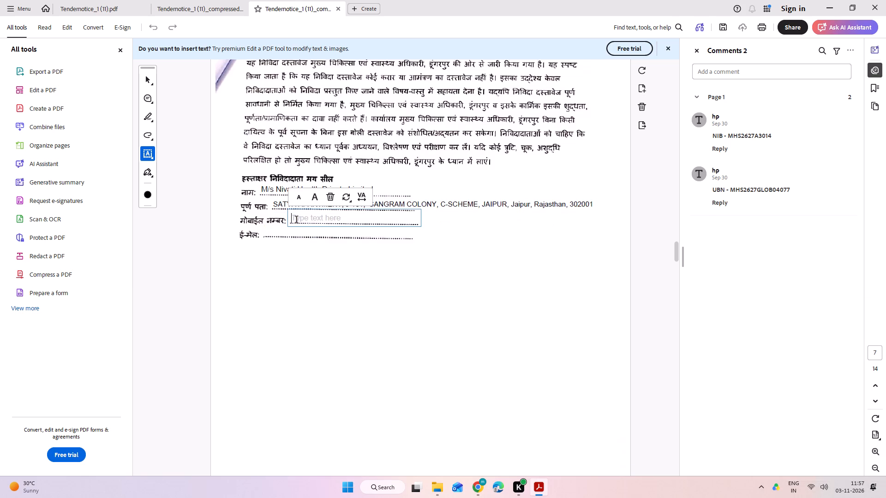
text(+91)
key(space)
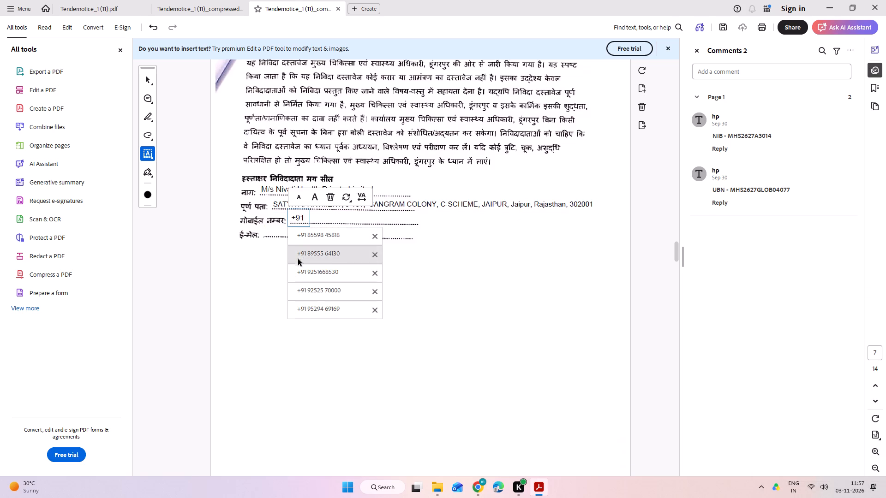
click(302, 285)
click(293, 232)
click(278, 235)
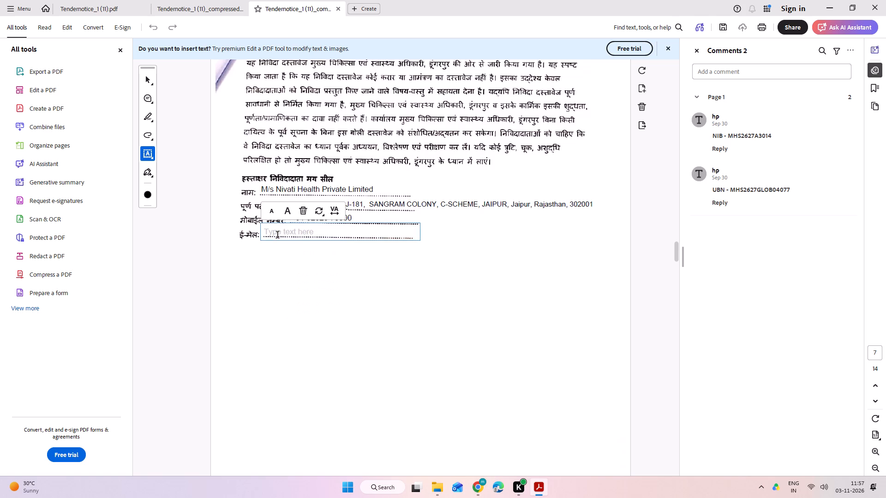
text(NIVA)
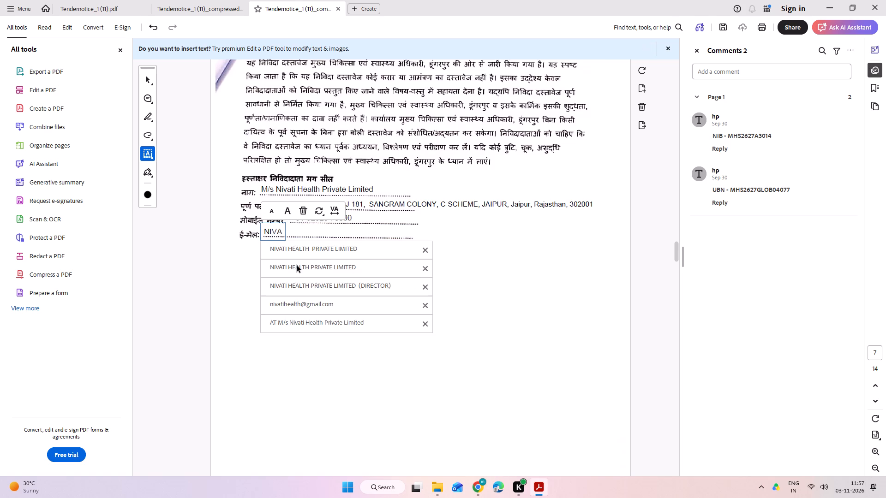
click(300, 311)
click(364, 290)
Open the bidder name line of the Annexure-I Code of Integrity on page 8 for text entry.
scroll(369, 288, down, 3)
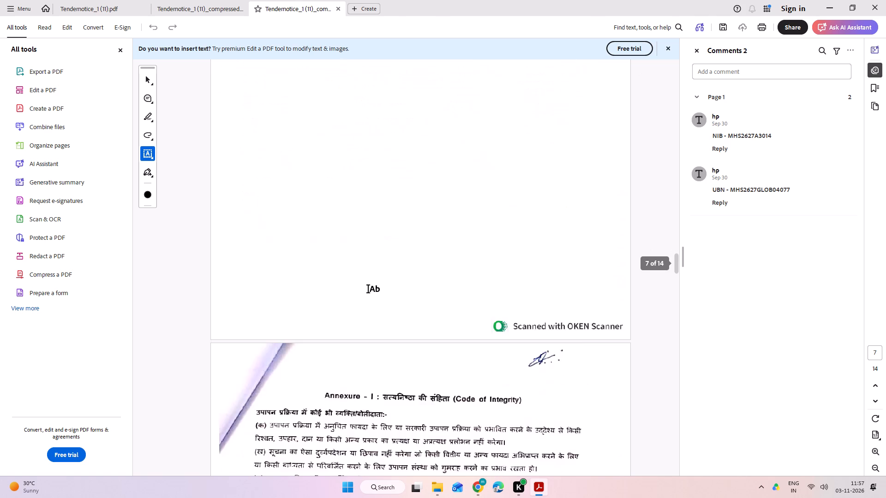
scroll(369, 288, down, 4)
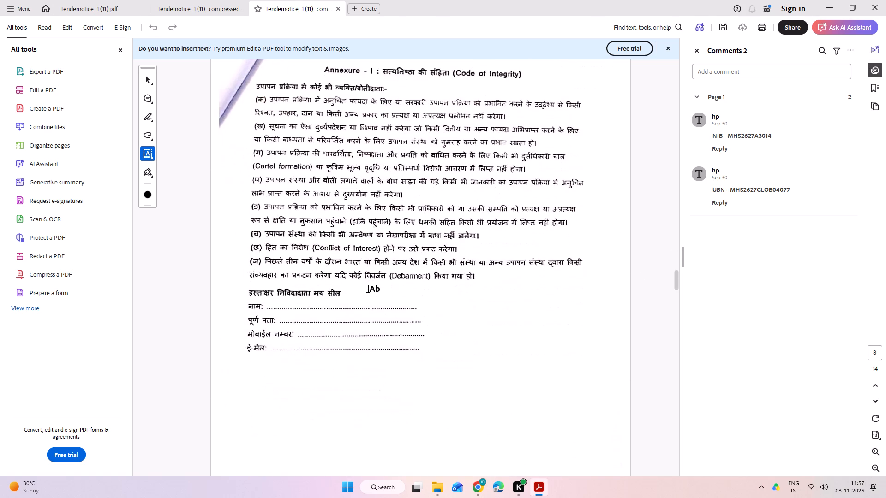
click(279, 304)
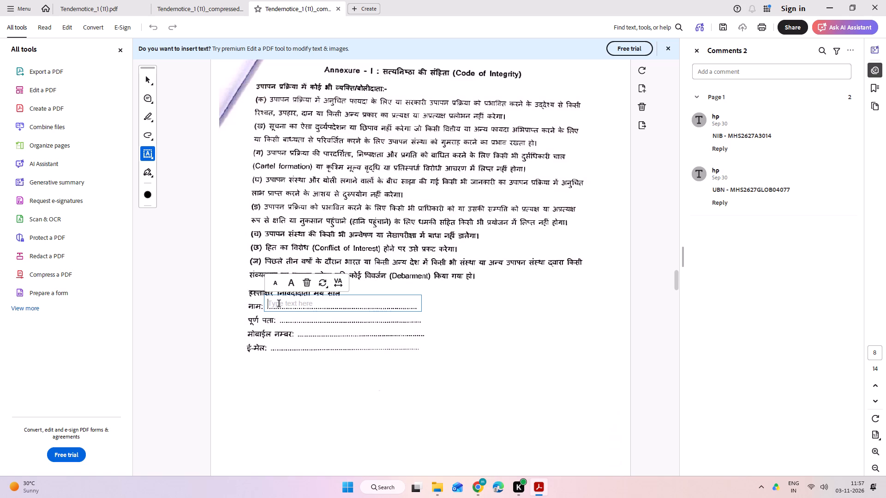
Enter M/s Nivati Health Private Limited as the bidder name in the Annexure-I Code of Integrity on page 8.
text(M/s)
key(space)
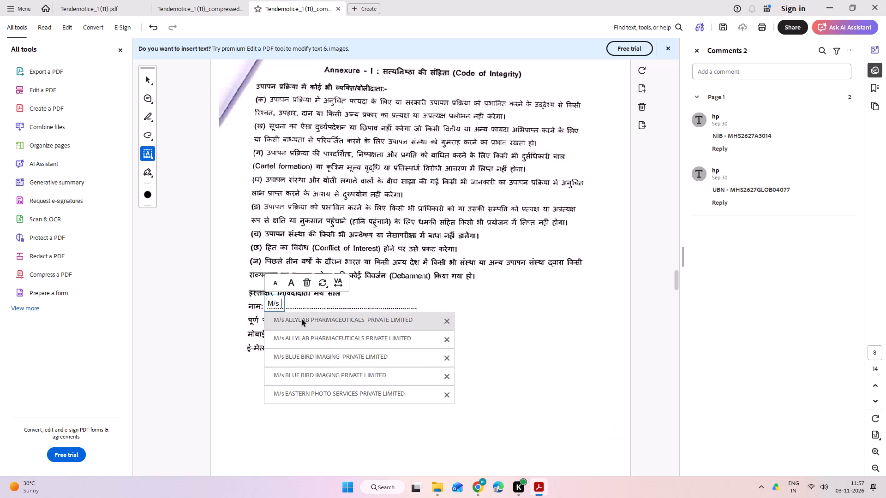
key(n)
click(326, 344)
Fill the full address line of Annexure-I on page 8 with the copied company address, in a smaller text size.
click(288, 316)
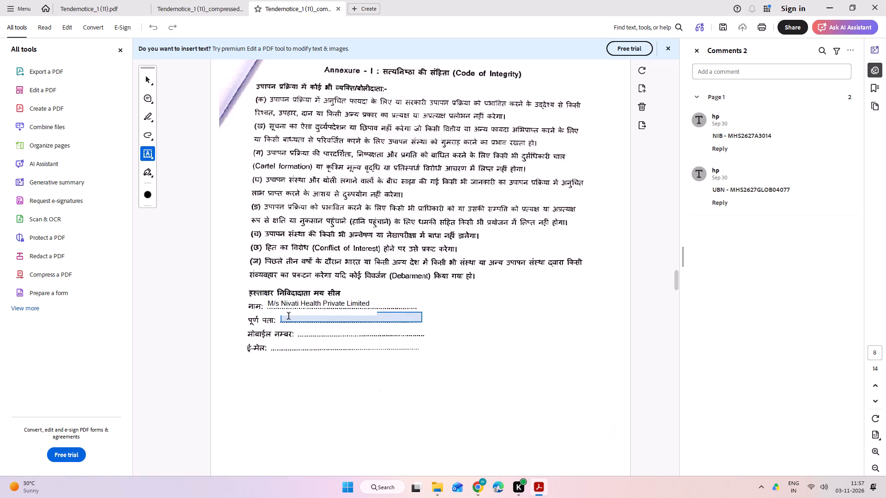
click(289, 317)
key(ctrl+v)
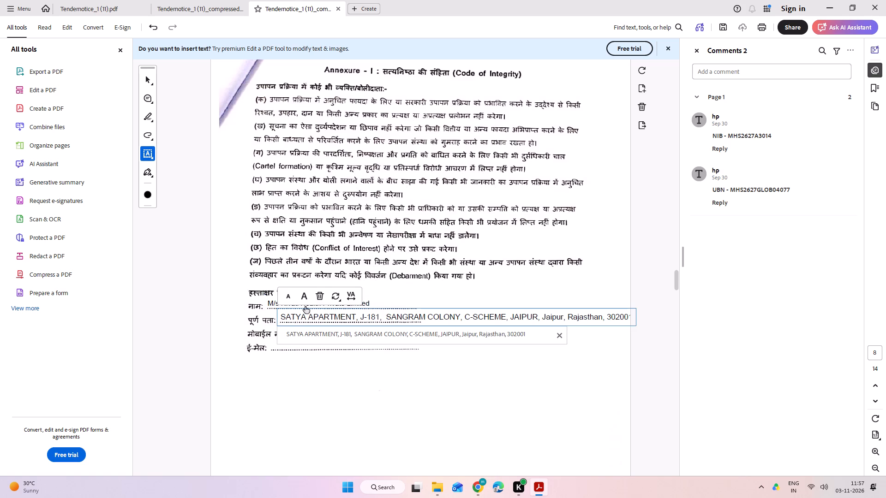
click(286, 298)
click(319, 379)
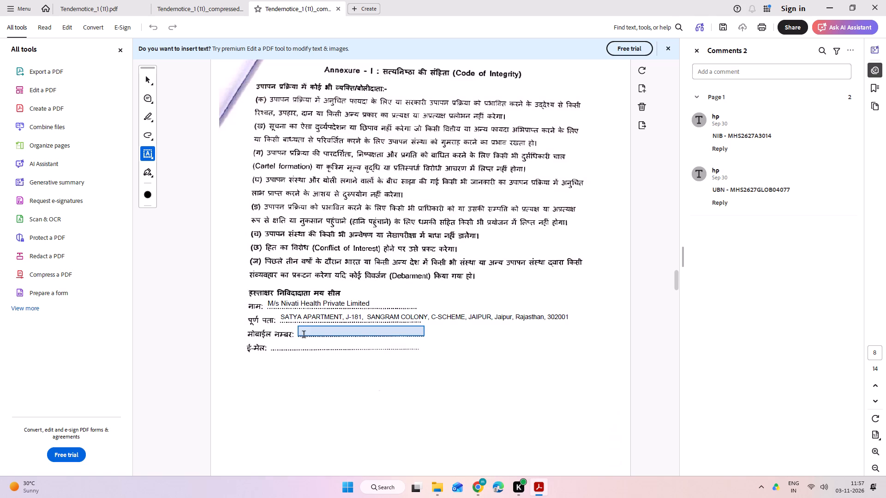
Fill the mobile number and e-mail lines of Annexure-I on page 8 with the company's contact details.
click(304, 335)
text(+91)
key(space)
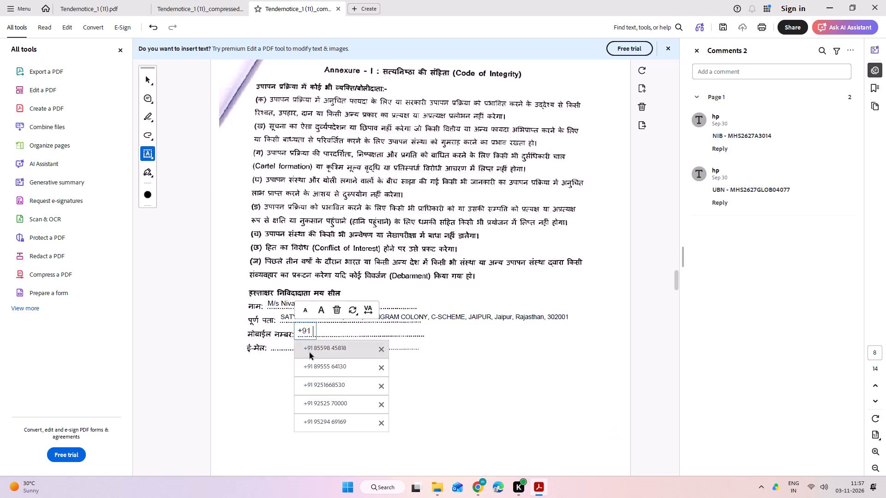
click(331, 404)
click(284, 343)
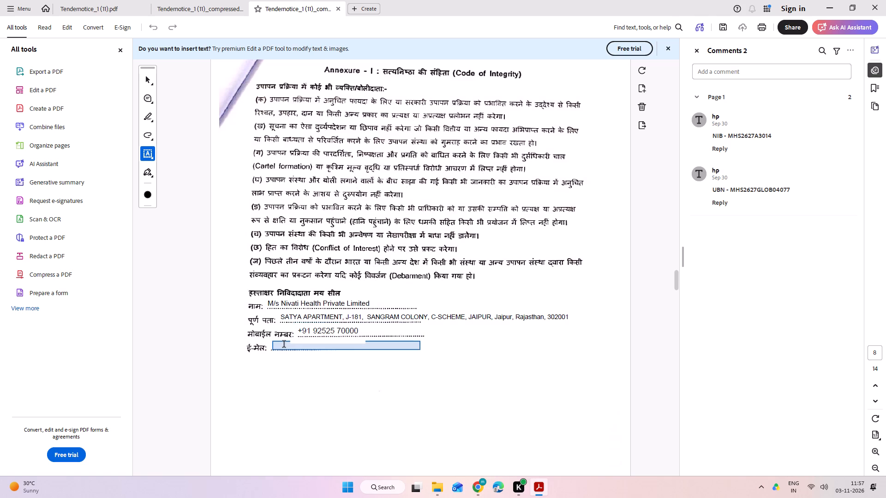
click(284, 344)
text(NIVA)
click(317, 412)
click(323, 411)
Enter M/s Nivati Health Private Limited as the bidder name in the Annexure-II Conflict of Interest on page 9.
scroll(472, 363, down, 4)
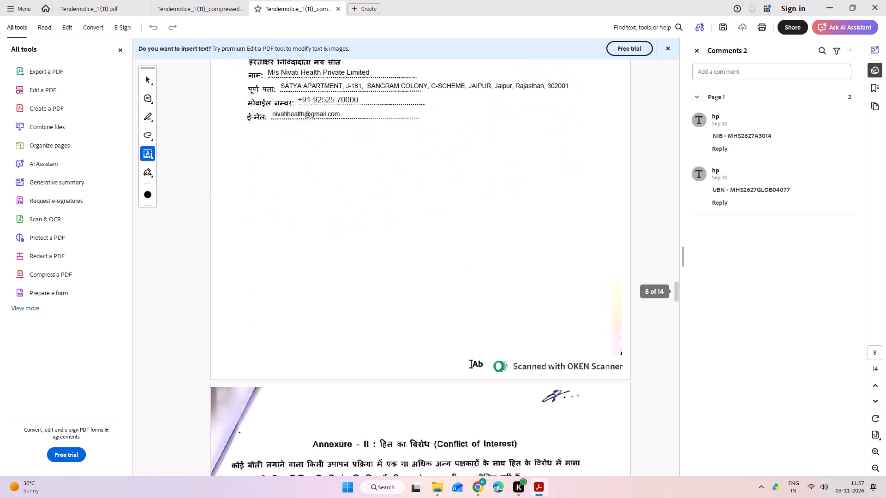
scroll(472, 363, down, 5)
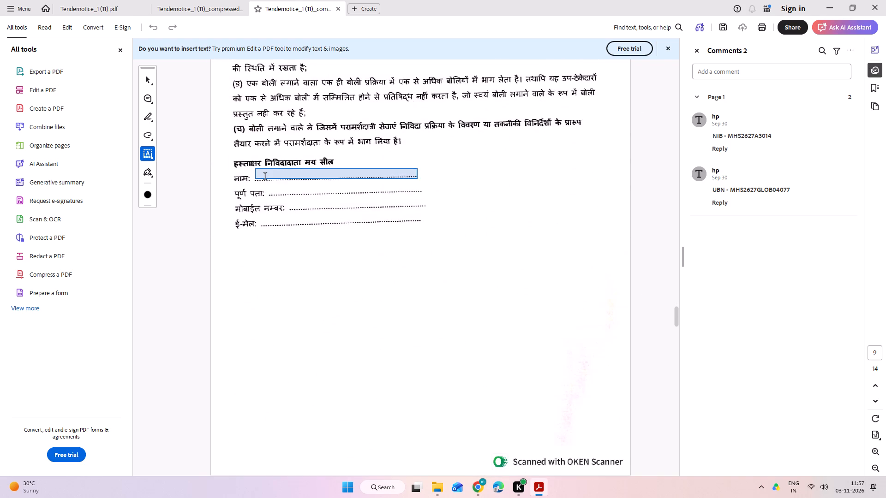
click(265, 177)
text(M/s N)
click(305, 213)
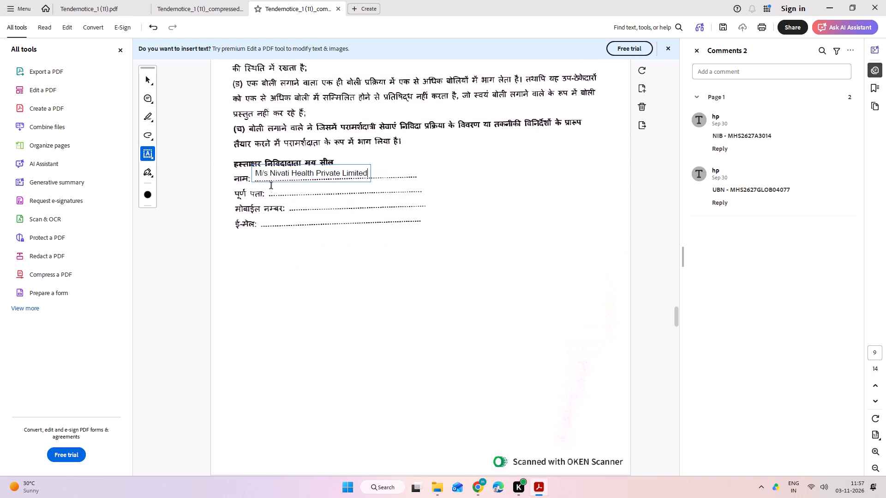
Fill the full address line of Annexure-II on page 9 with the copied company address, in a smaller text size.
click(271, 186)
click(278, 191)
key(ctrl+v)
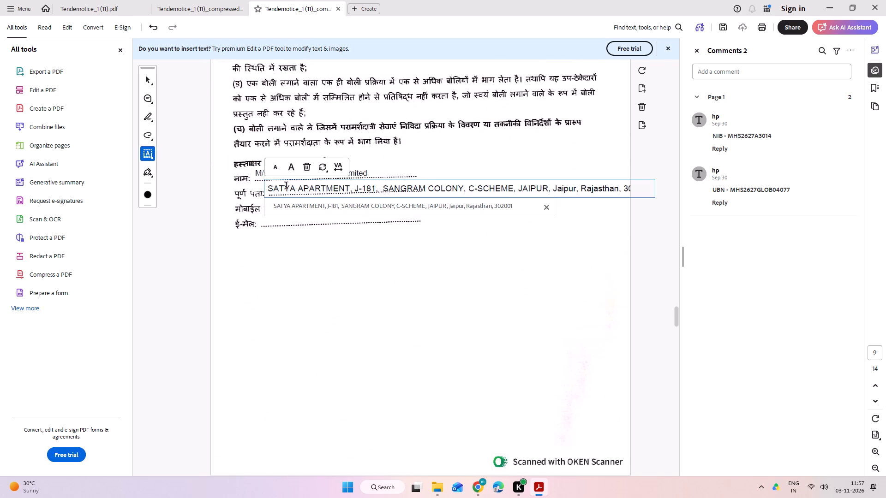
click(278, 168)
click(336, 276)
Fill the mobile number and e-mail lines of Annexure-II on page 9 with the company's contact details.
click(299, 205)
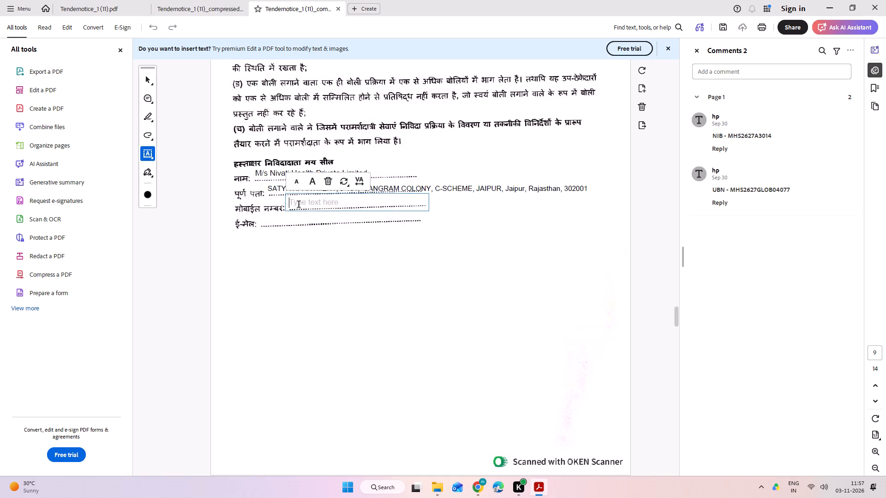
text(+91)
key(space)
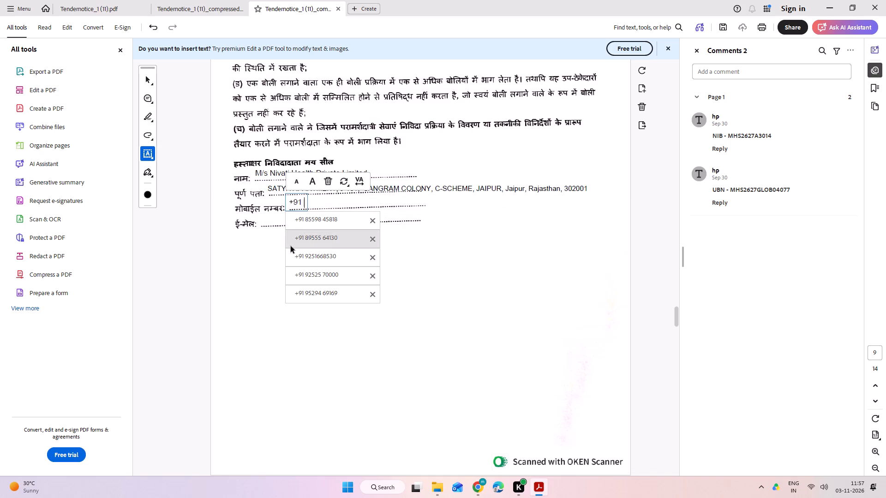
double_click(318, 272)
click(281, 223)
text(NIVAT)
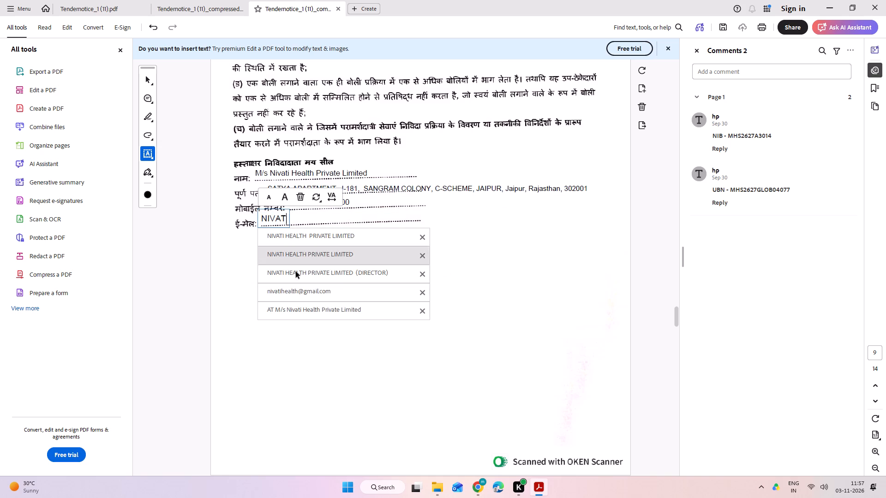
Enter the company's e-mail in the bidder details on page 9.
click(301, 294)
click(389, 283)
Fill the Financial Undertaking on page 10 with date 03.11.2026 and place Jaipur.
scroll(456, 265, down, 7)
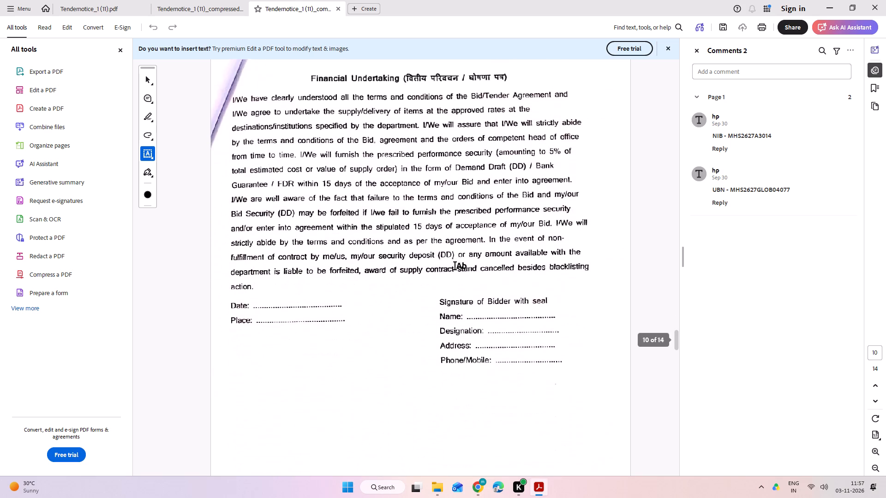
click(257, 208)
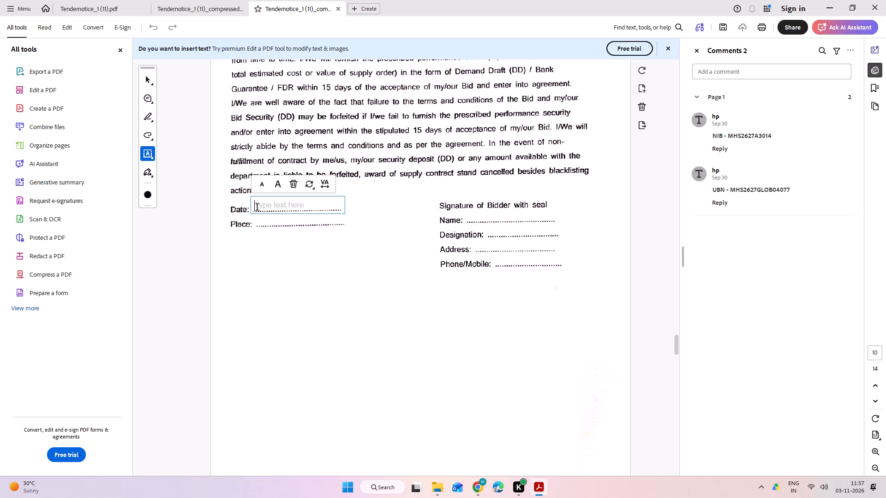
text(03.11.2026)
drag(267, 273, 270, 267)
click(271, 219)
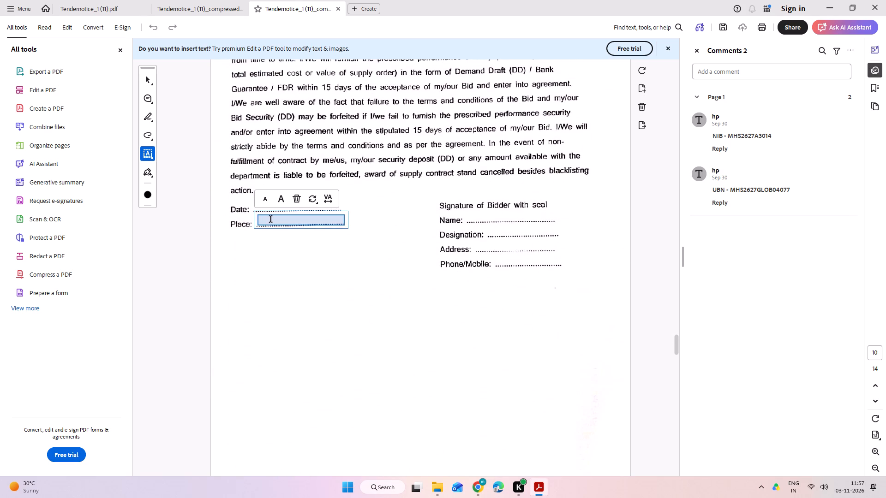
text(JAIP)
click(284, 272)
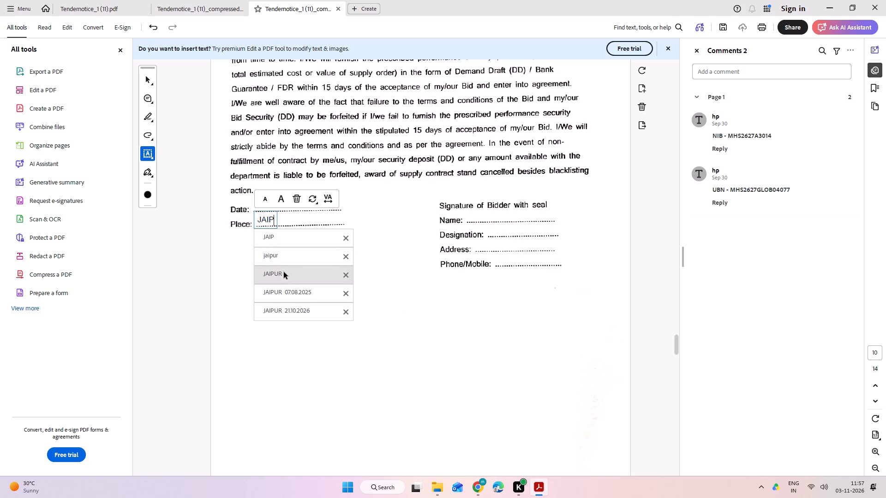
Fill the name and designation lines of the Financial Undertaking's signature block on page 10 with the director's name and DIRECTOR.
click(485, 214)
click(482, 215)
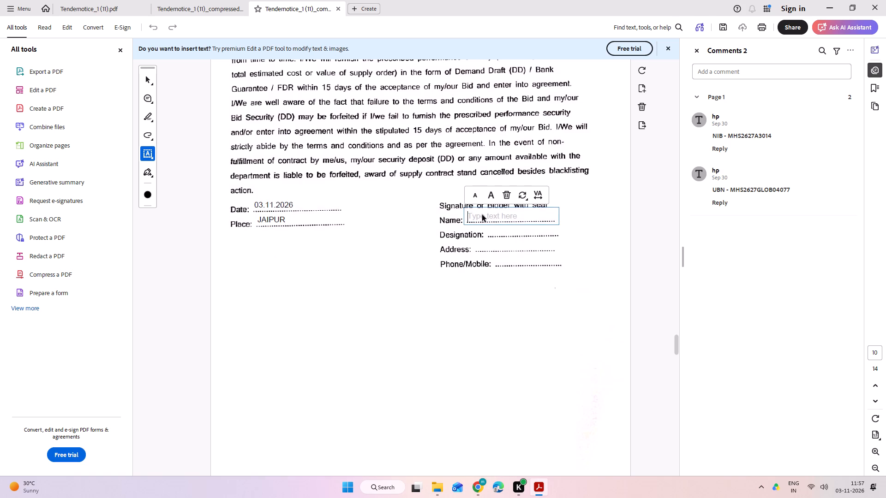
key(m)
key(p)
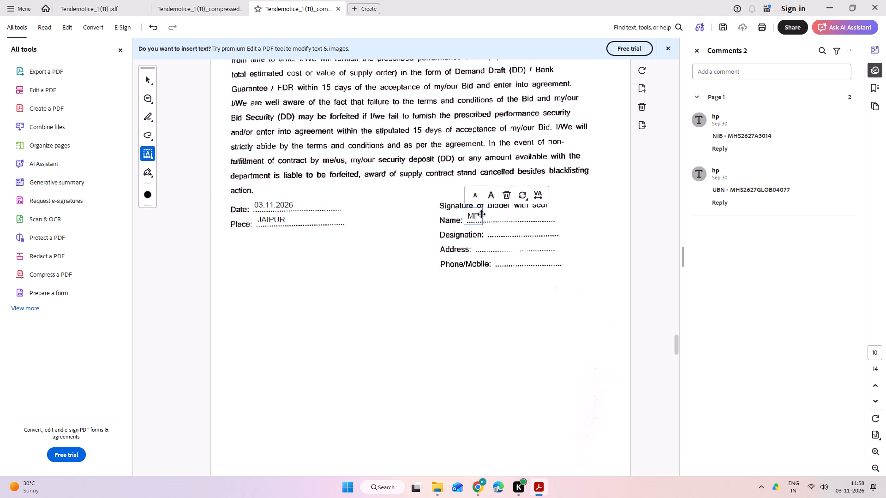
key(BackSpace)
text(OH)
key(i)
click(523, 249)
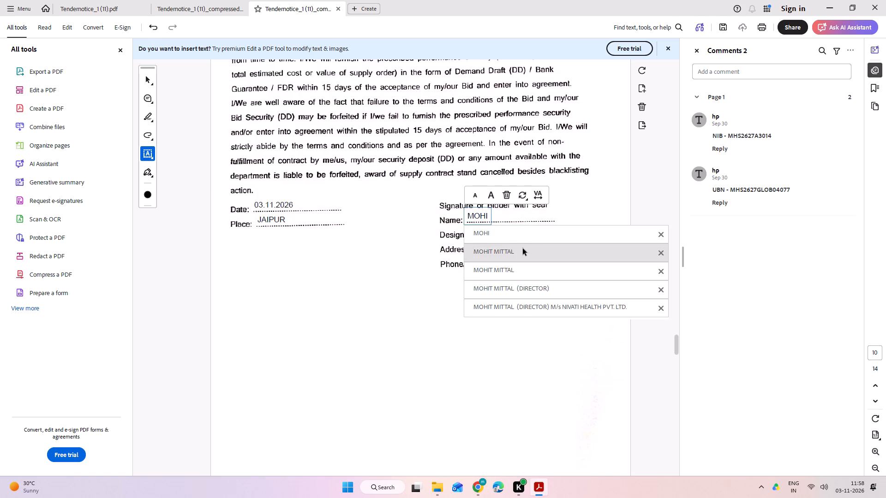
click(497, 237)
click(499, 233)
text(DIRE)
click(519, 249)
click(515, 250)
Enter the company's address on the page 10 signature block's address line and reduce its text size by two steps.
click(495, 247)
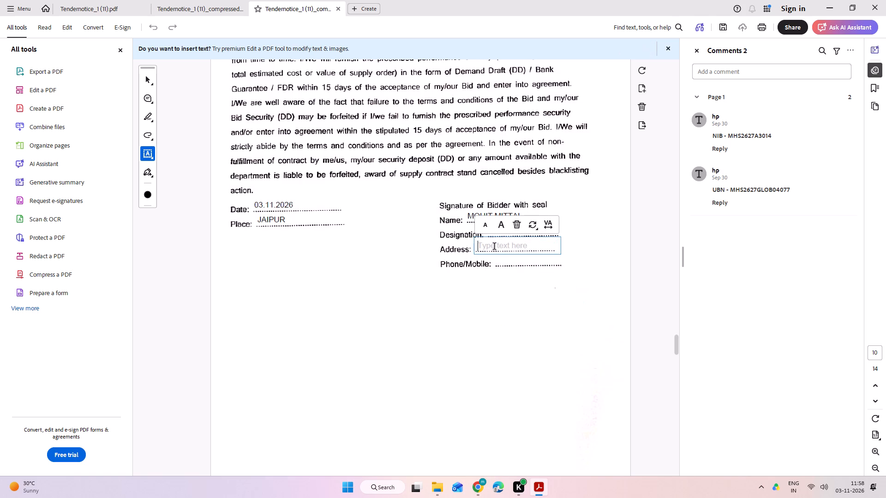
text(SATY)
click(538, 277)
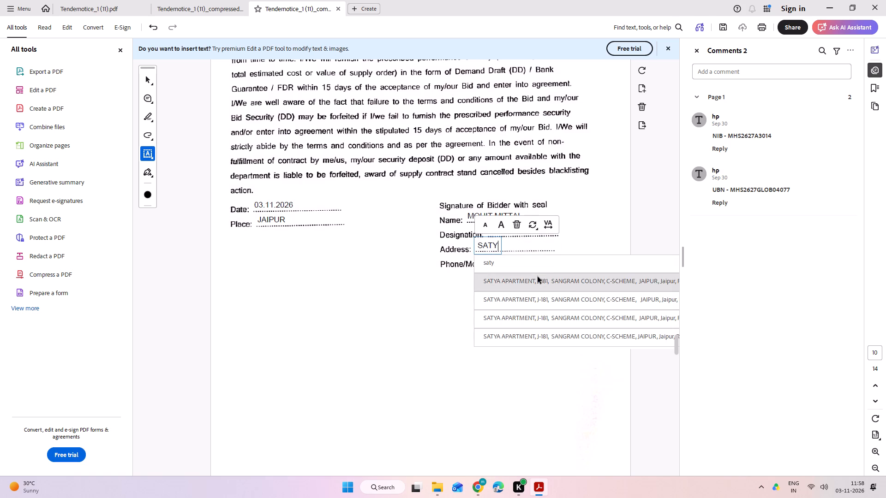
double_click(486, 225)
click(498, 282)
Enter the company's mobile number beneath the Phone/Mobile line on page 10 and enlarge its text by two steps.
click(500, 273)
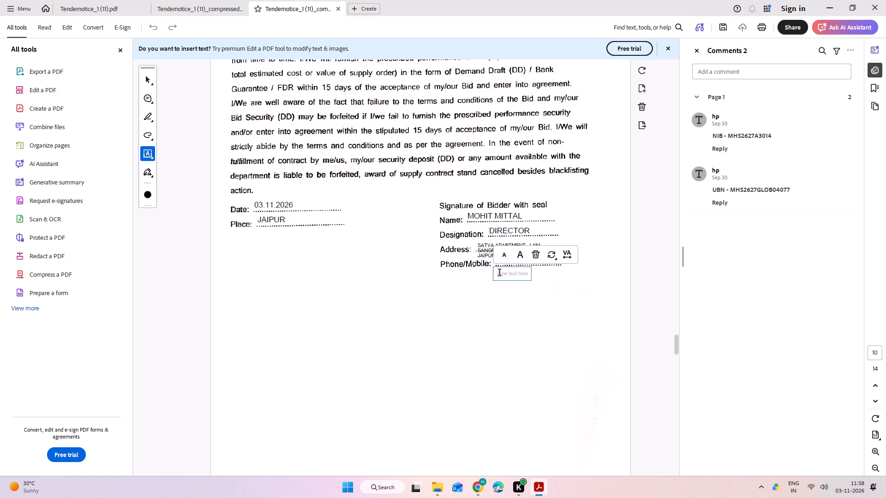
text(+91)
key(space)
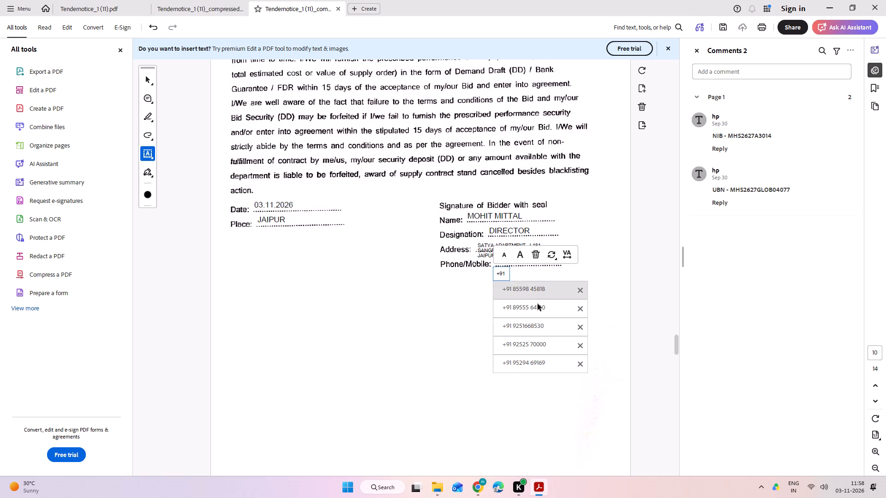
click(532, 341)
double_click(520, 252)
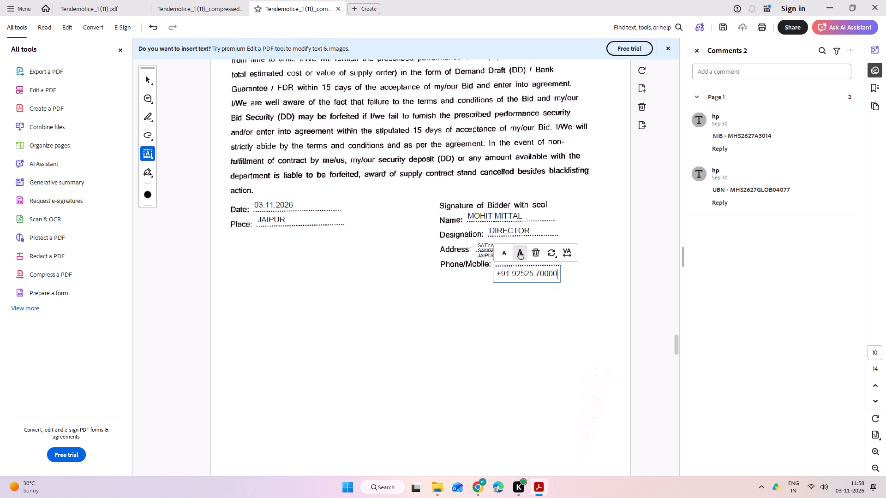
click(455, 285)
Fill the Technical Undertaking on page 11 with date 03.11.2026 and place JAIPUR.
scroll(466, 286, down, 6)
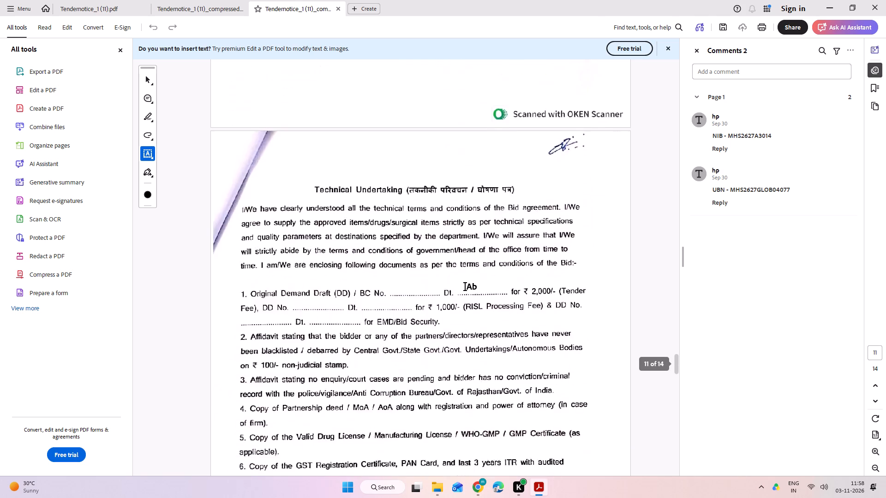
scroll(466, 286, down, 2)
click(267, 265)
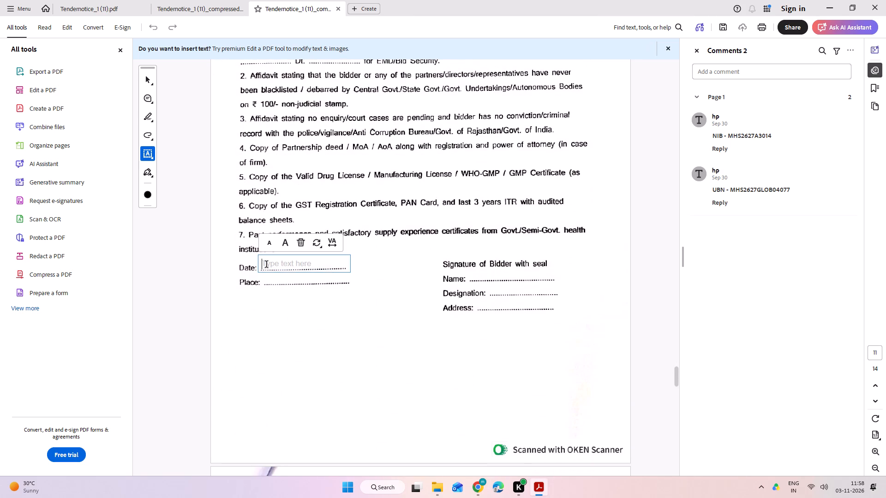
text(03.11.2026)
click(268, 318)
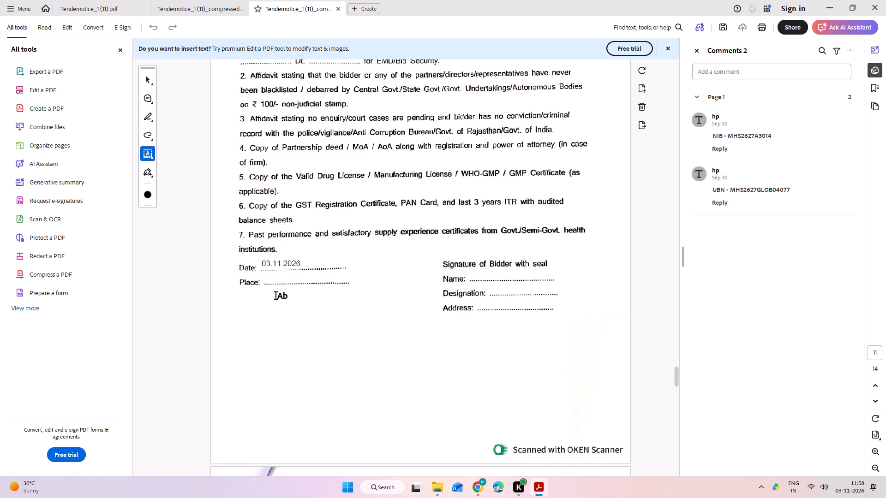
click(276, 280)
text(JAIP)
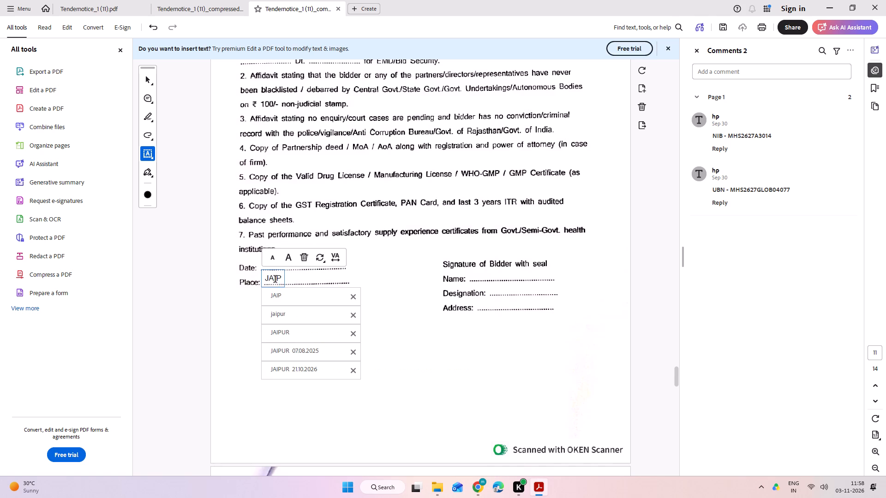
click(291, 333)
Open the bidder name line of the Technical Undertaking's signature block on page 11 for text entry.
click(490, 274)
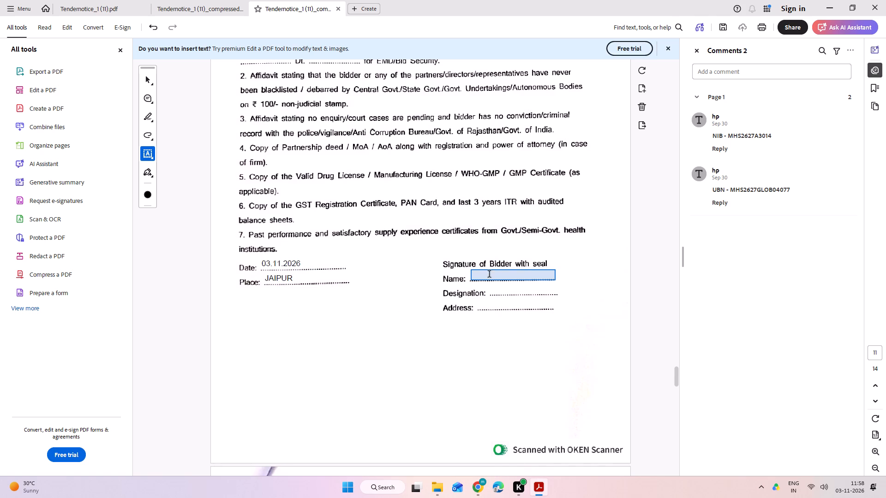
Fill the bidder signature block on page 11 with the director's name, the designation Director and the company address.
click(476, 278)
text(MO)
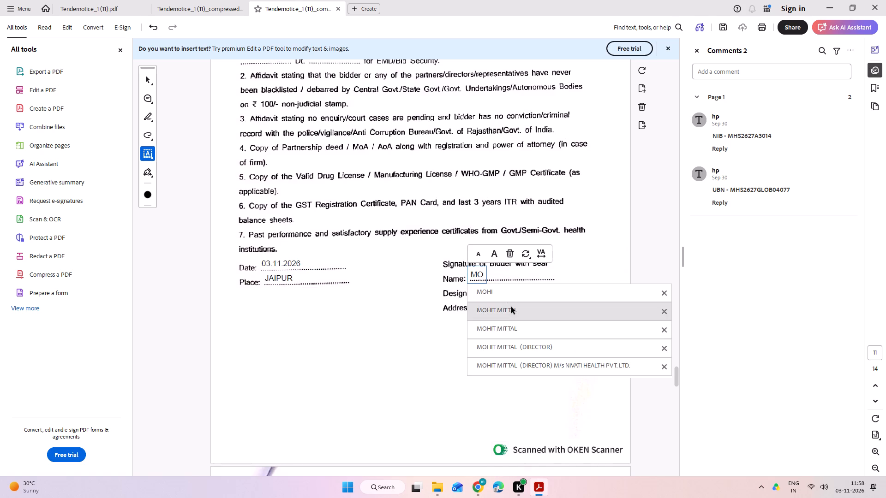
click(511, 307)
double_click(506, 291)
text(DIRE)
click(516, 308)
click(503, 311)
click(490, 306)
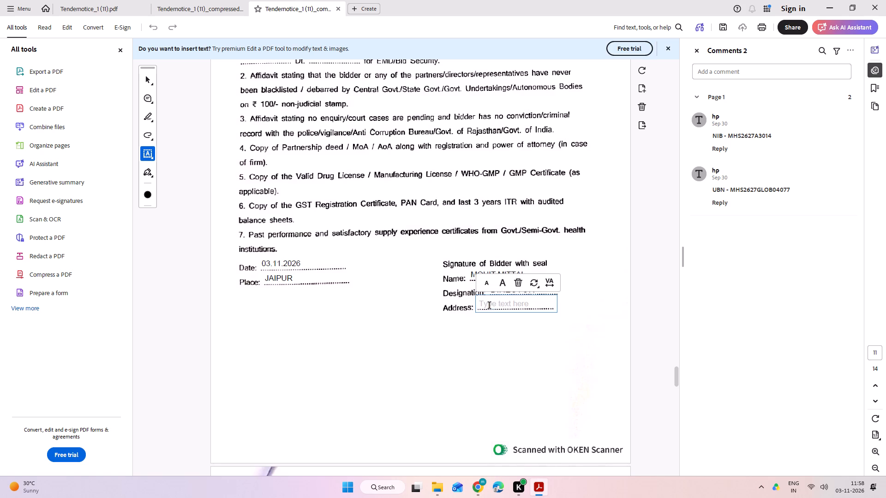
text(SATY)
click(513, 332)
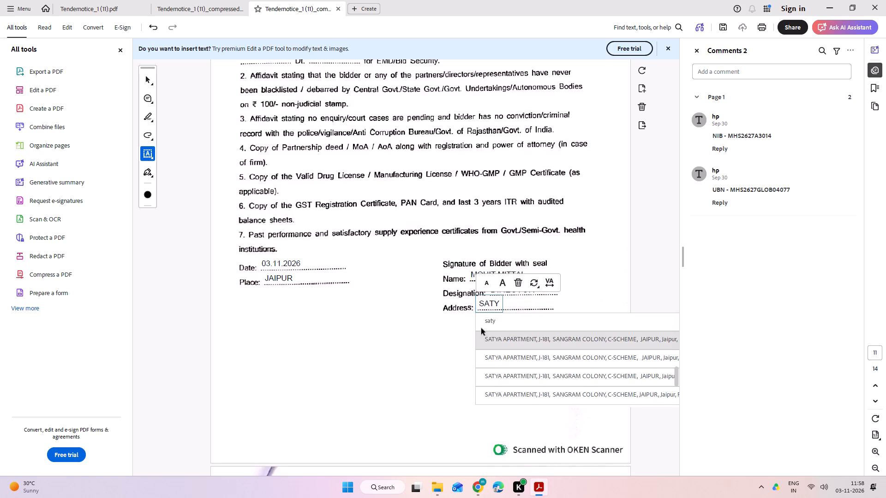
click(437, 342)
Fill the verification part of the appeal memorandum on page 12 with place Jaipur and date 03.11.2026.
scroll(488, 302, down, 4)
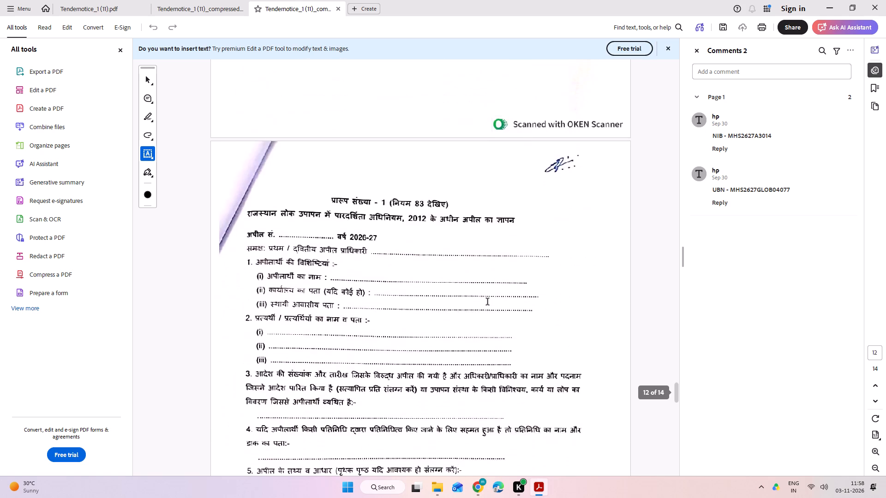
scroll(488, 302, down, 4)
click(281, 295)
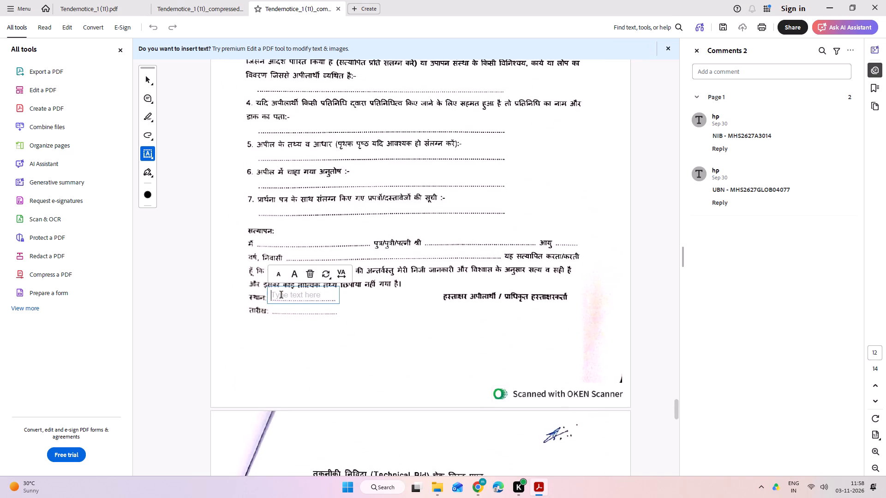
text(JAIP)
click(296, 332)
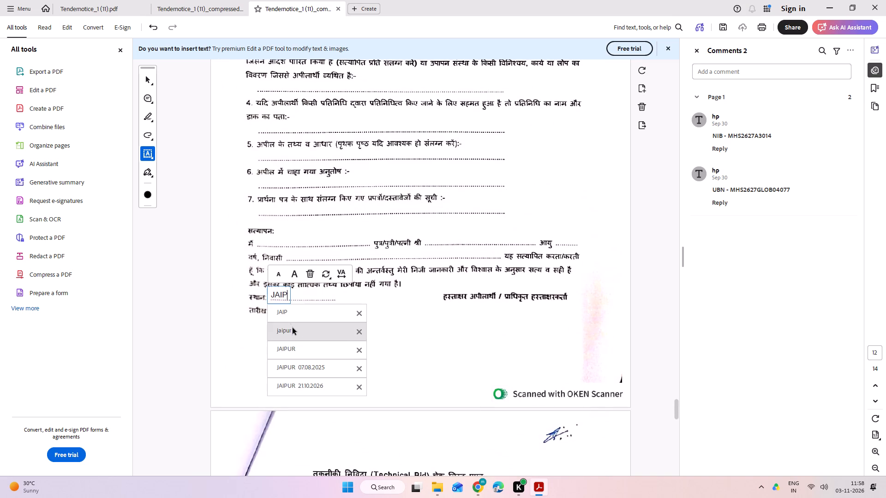
click(286, 315)
click(284, 312)
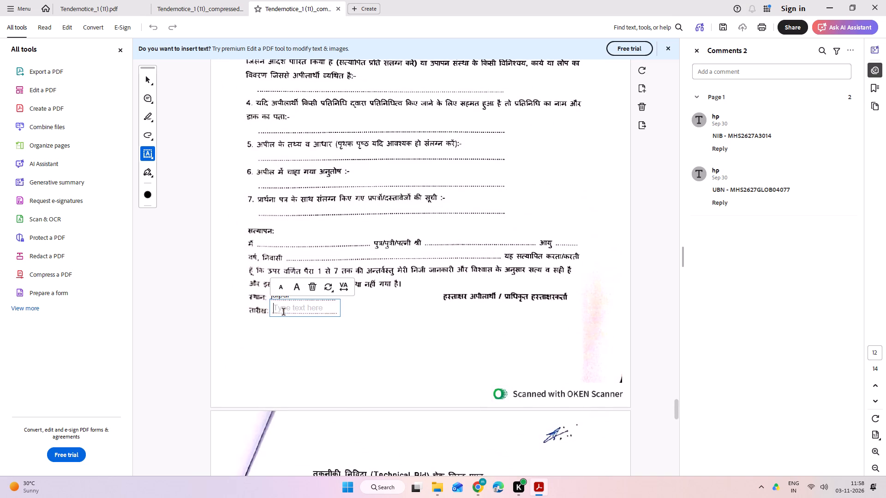
text(03.11.2026)
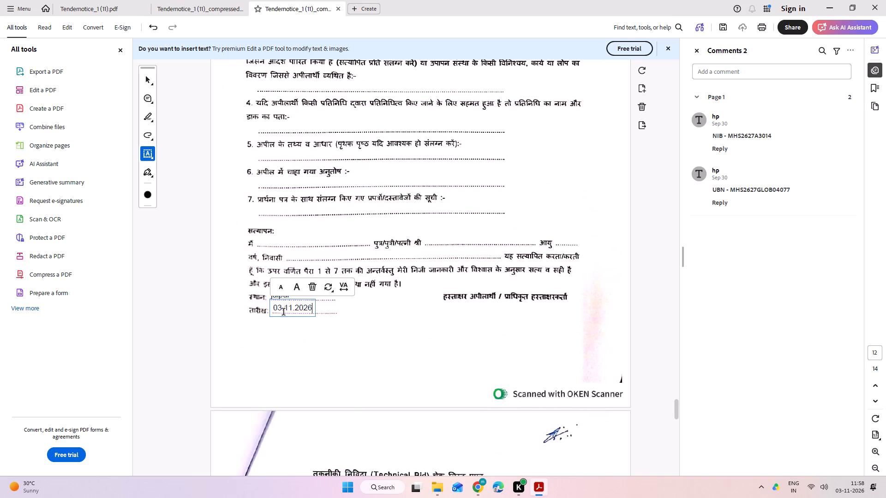
click(497, 364)
Fill the Technical Bid checklist on page 13 with bidder name M/s Nivati Health Private Limited and the company's registered address.
scroll(501, 338, down, 4)
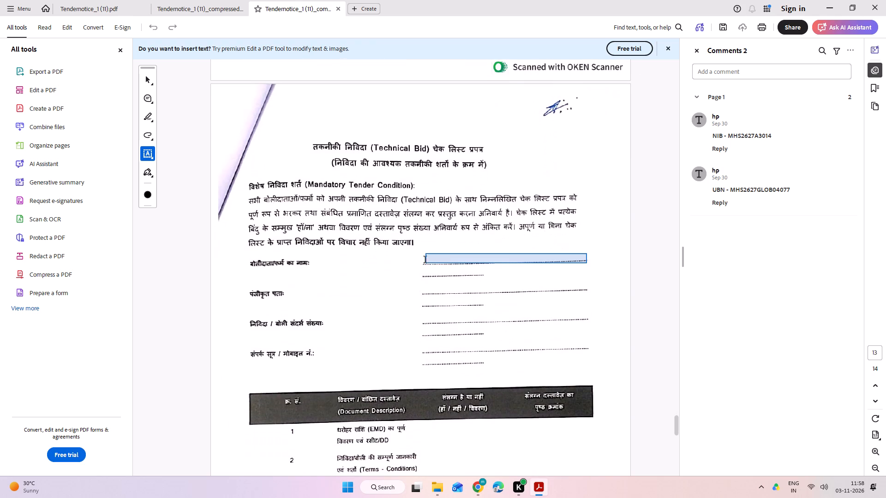
click(433, 257)
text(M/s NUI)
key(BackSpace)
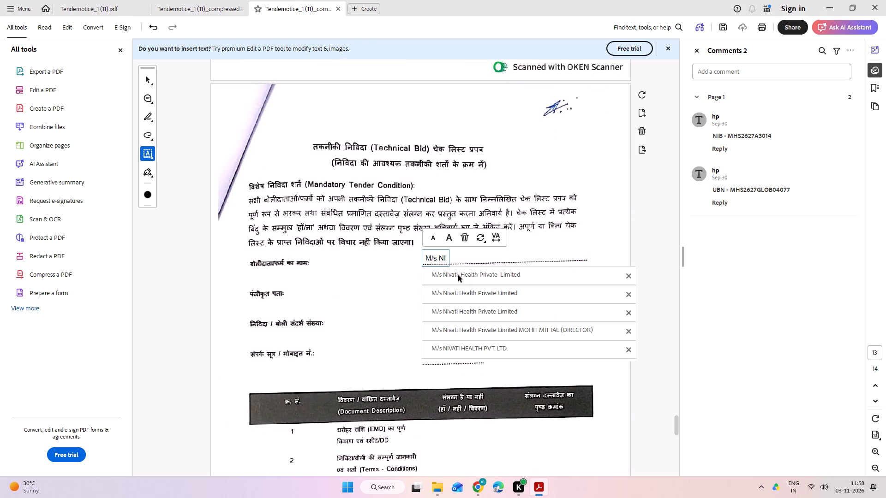
click(487, 302)
click(437, 282)
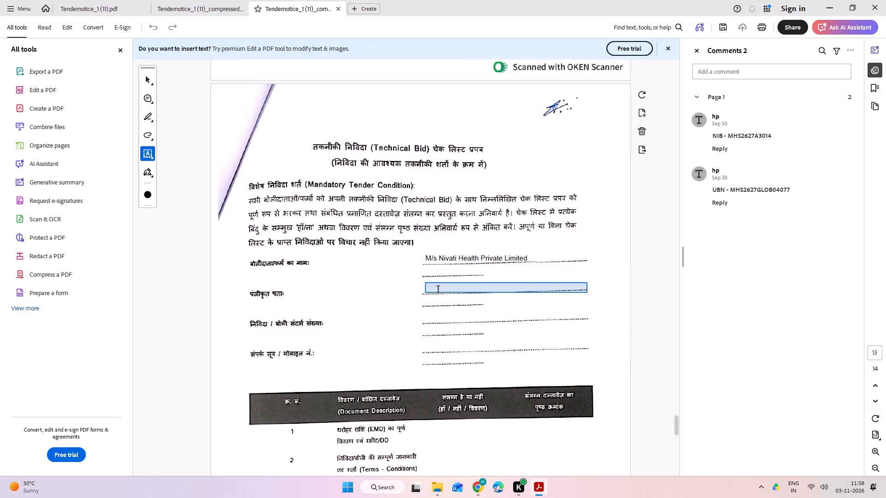
click(438, 290)
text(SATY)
click(481, 316)
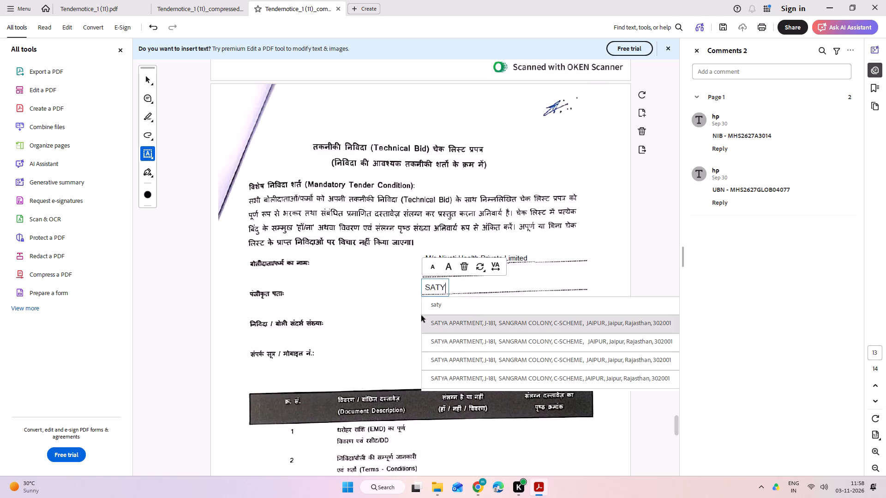
click(433, 325)
Enter 5034 as the tender reference number and fill in the company's contact mobile number on page 13.
click(433, 320)
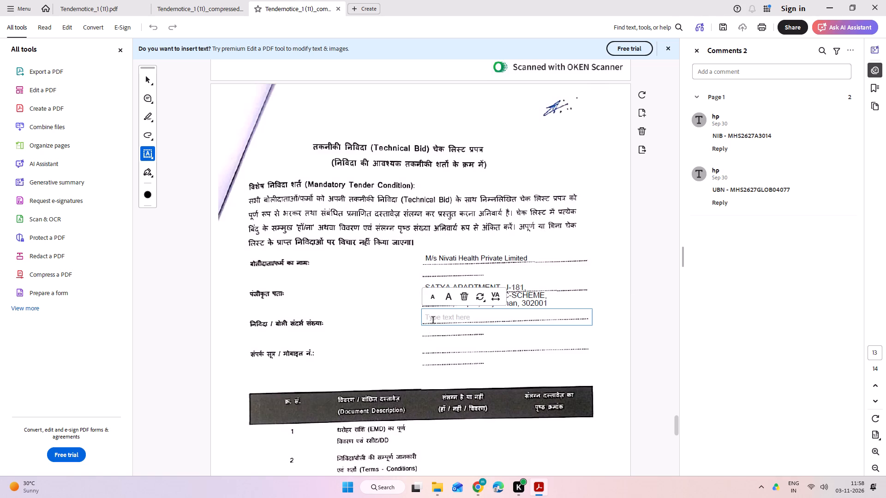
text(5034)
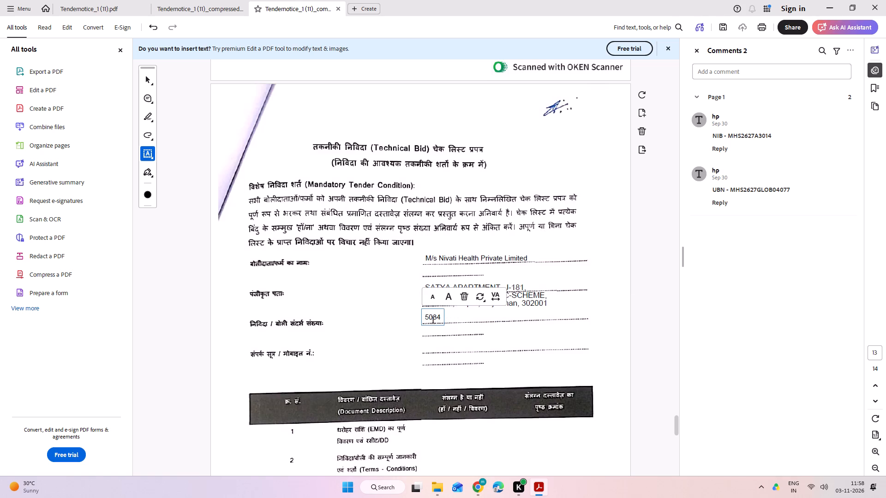
click(443, 293)
click(352, 345)
click(438, 347)
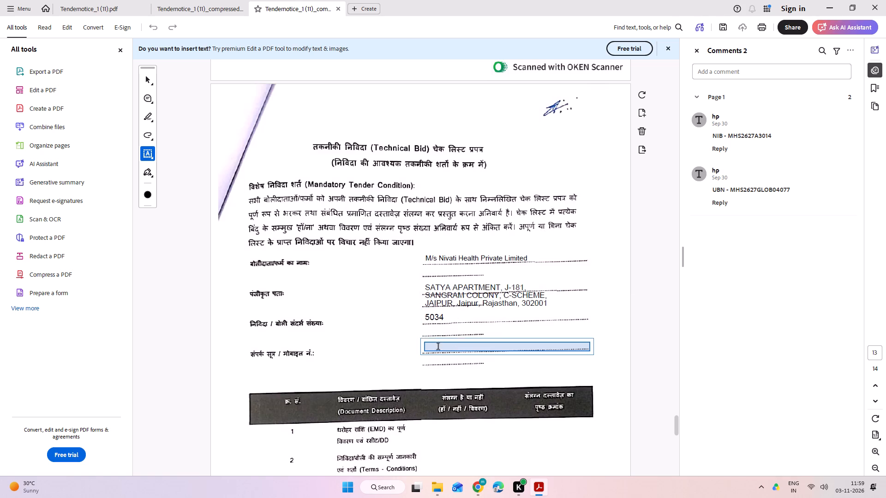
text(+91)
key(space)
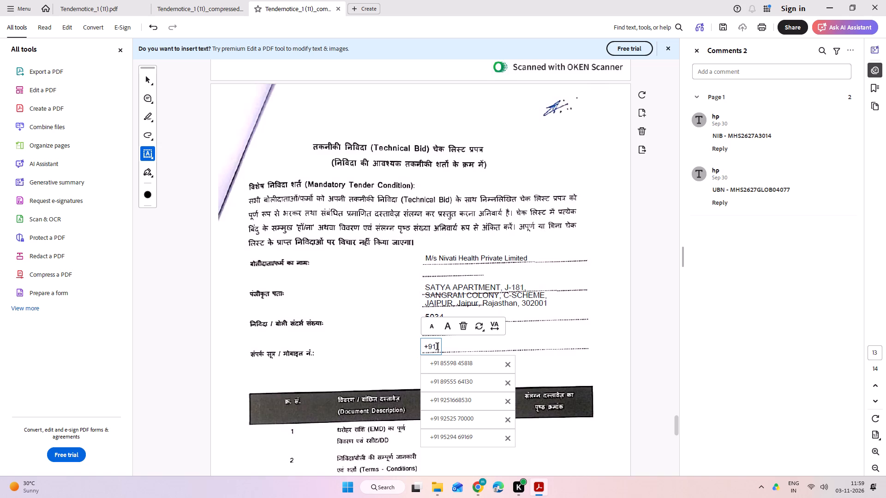
click(456, 417)
click(449, 329)
click(300, 367)
Enter YES in the attached-or-not column for checklist items 1 to 4 on page 13, spaced to match the rows.
scroll(407, 336, down, 4)
click(458, 118)
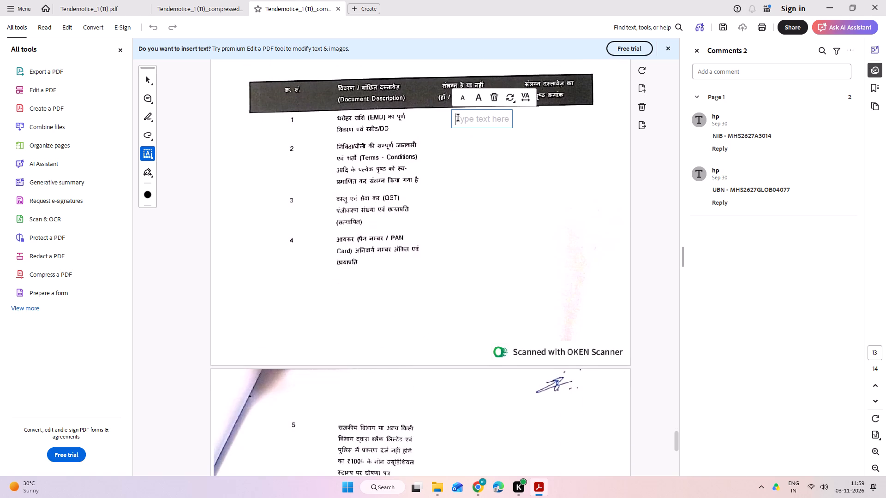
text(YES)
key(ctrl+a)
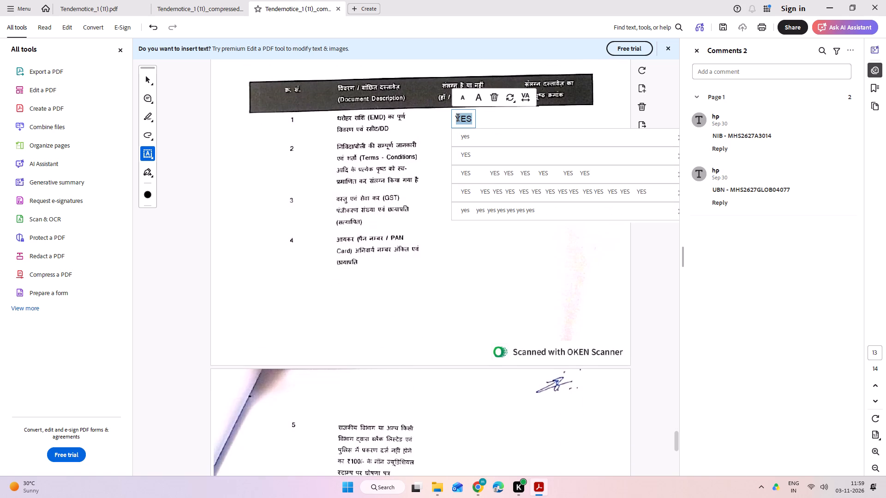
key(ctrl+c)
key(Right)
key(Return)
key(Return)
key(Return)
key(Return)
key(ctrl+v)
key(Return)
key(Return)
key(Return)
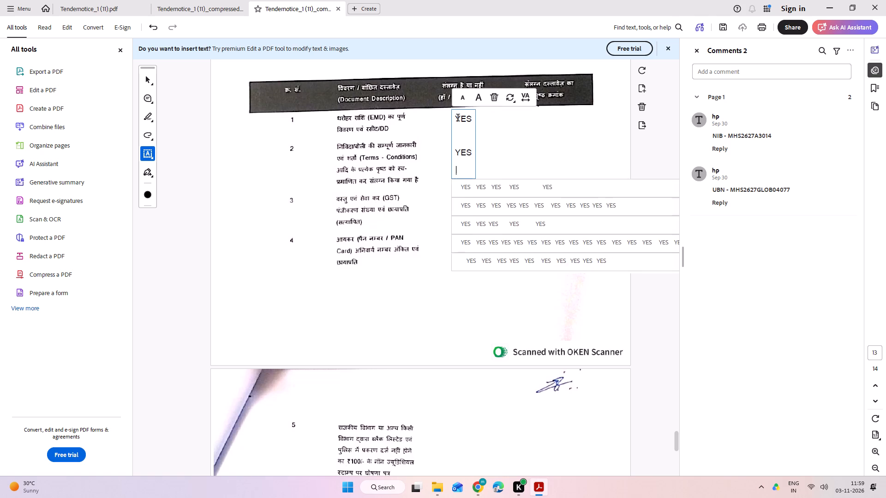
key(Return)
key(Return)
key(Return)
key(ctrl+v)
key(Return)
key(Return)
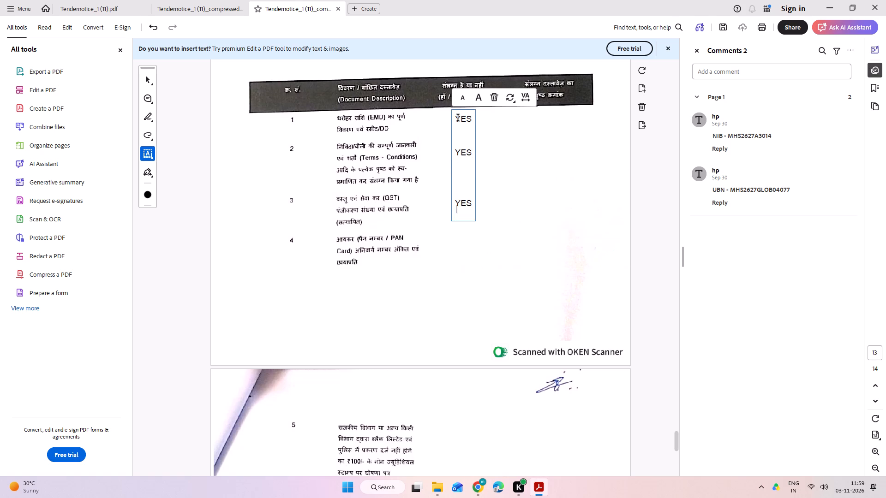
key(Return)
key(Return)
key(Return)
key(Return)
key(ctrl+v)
Enter YES in the attached-or-not column for checklist items 5, 6 and 7 on page 14, spaced to match the rows.
scroll(458, 119, down, 3)
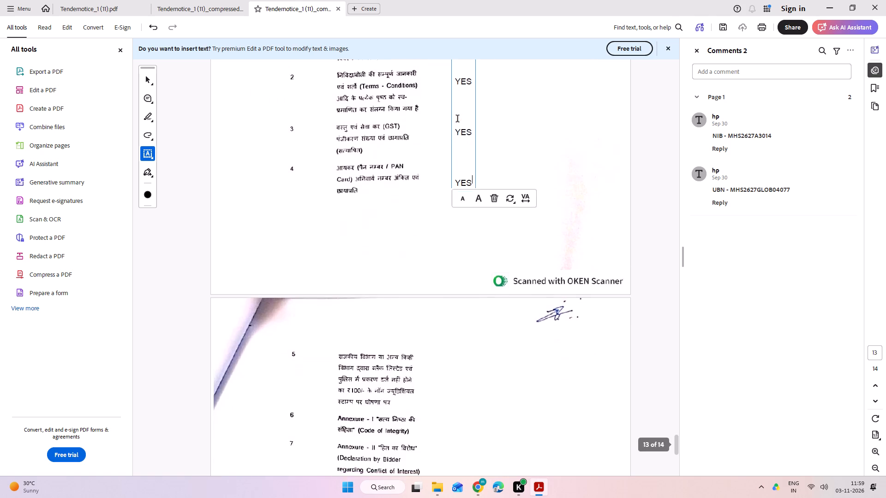
scroll(450, 119, down, 2)
scroll(515, 123, up, 1)
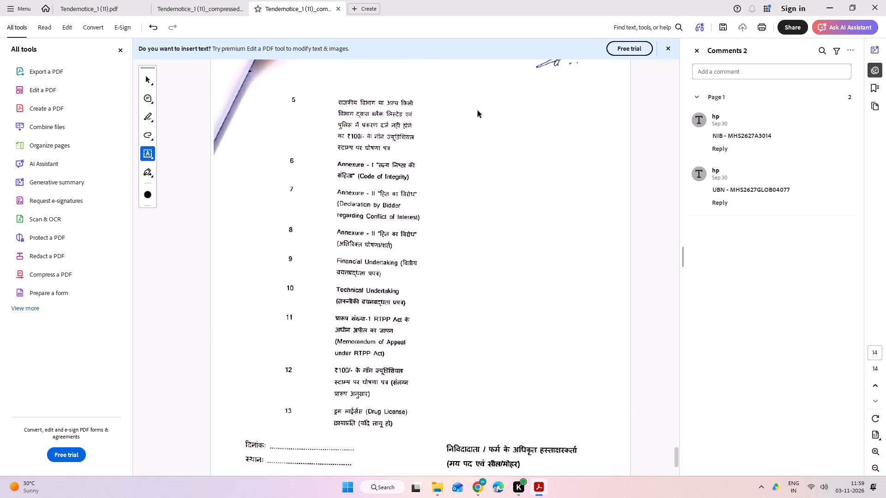
click(478, 111)
click(477, 113)
key(ctrl+v)
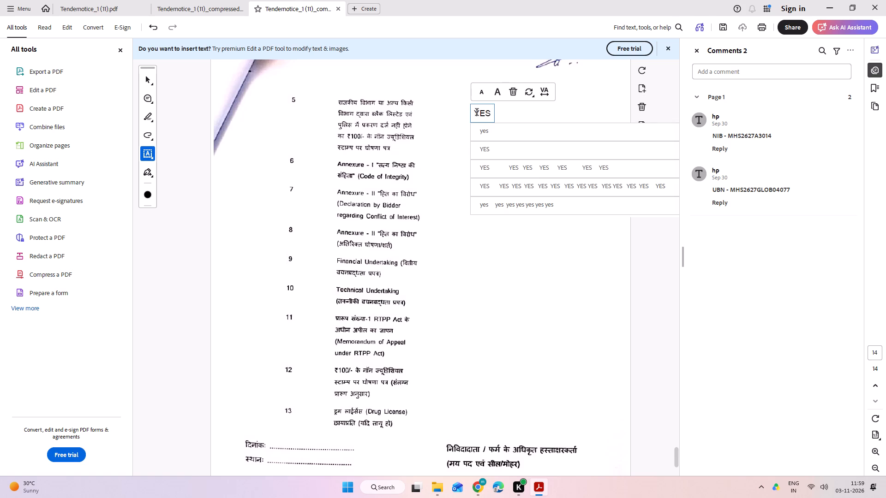
key(Return)
key(Return)
key(Return)
key(Return)
key(Return)
key(Return)
key(Return)
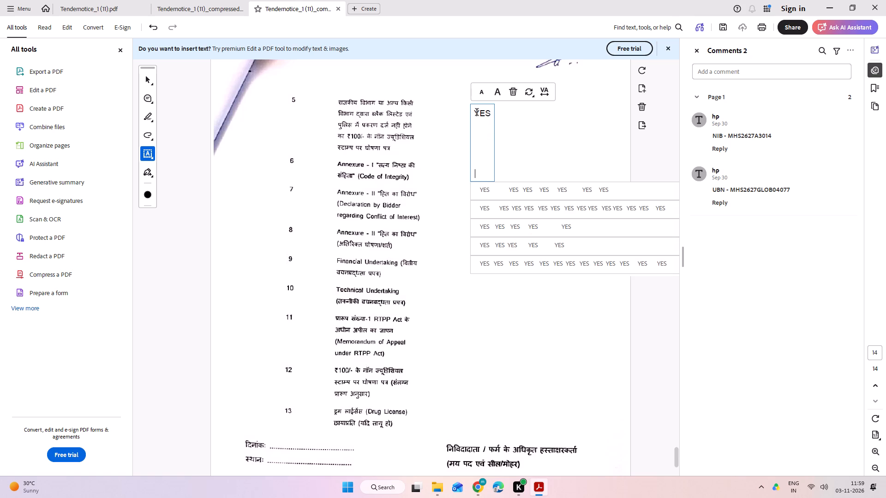
key(ctrl+v)
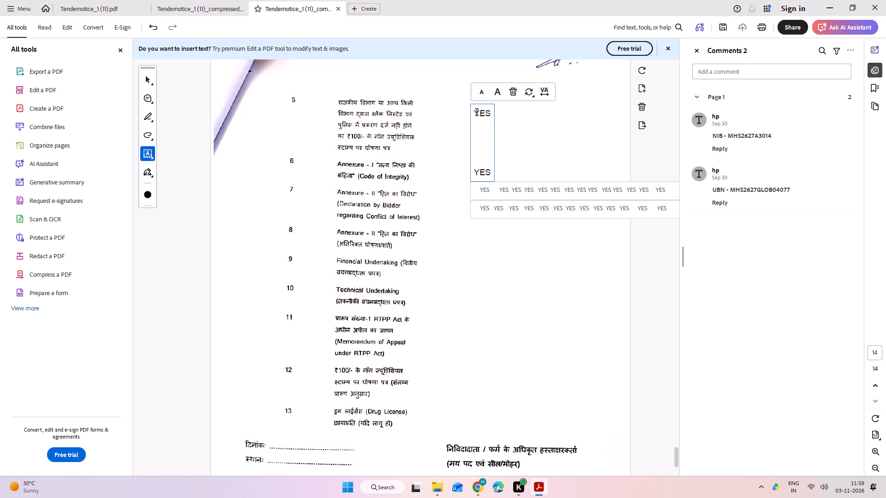
key(Return)
key(Return)
key(Return)
key(Return)
key(ctrl+v)
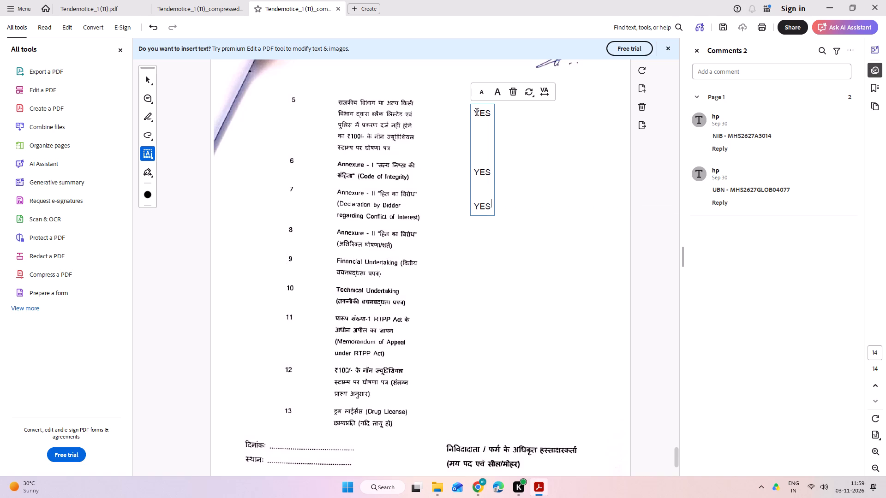
Answer YES for checklist items 8, 9 and 10 on page 14, in line with their rows.
key(Return)
key(Return)
key(Return)
key(Return)
key(ctrl+v)
key(Return)
key(Return)
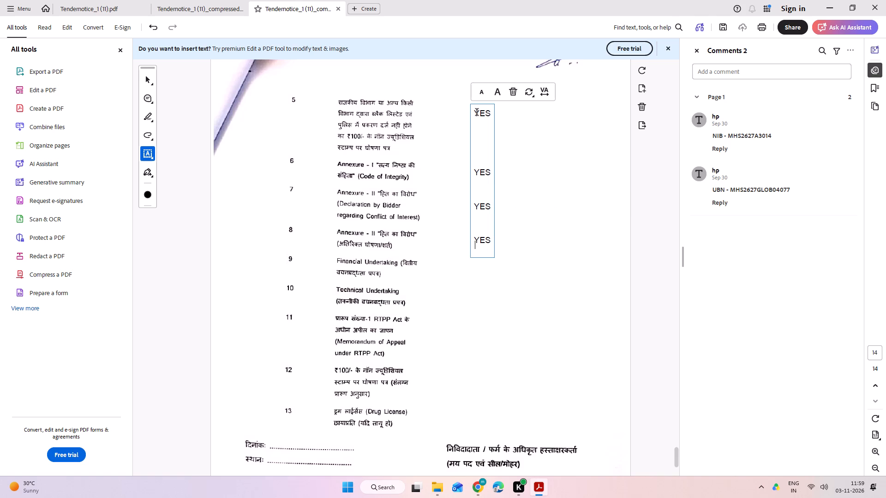
key(Return)
key(Return)
key(BackSpace)
key(ctrl+v)
key(Return)
key(Return)
key(Return)
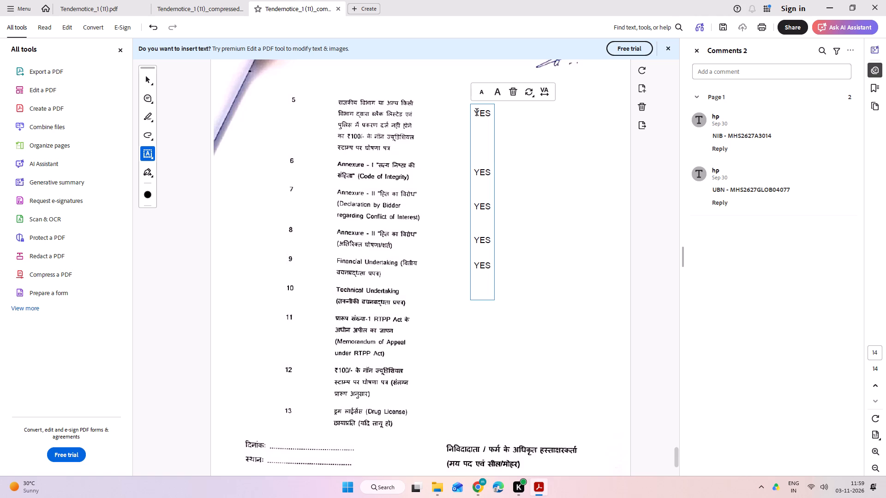
key(ctrl+v)
Answer YES for checklist items 11, 12 and 13 on page 14, in line with their rows.
key(Return)
key(Return)
key(Return)
key(Return)
key(Return)
key(ctrl+v)
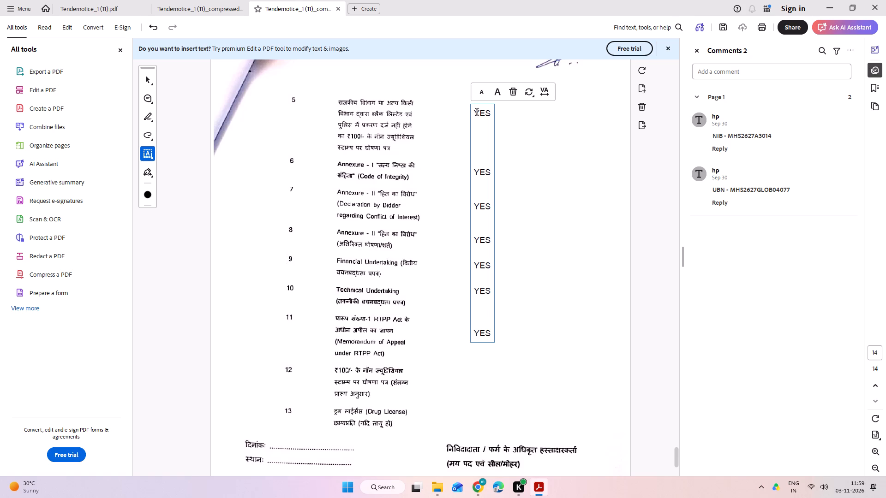
key(Return)
key(Return)
key(Return)
key(Return)
key(Return)
key(ctrl+v)
key(Return)
key(Return)
key(Return)
key(Return)
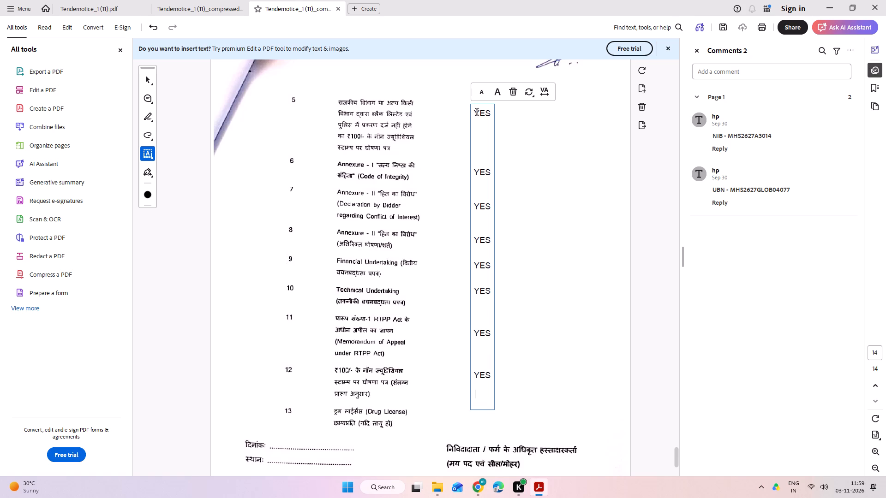
key(Return)
key(ctrl+v)
Fill the date 03.11.2026 and place JAIPUR below the checklist on page 14.
click(300, 442)
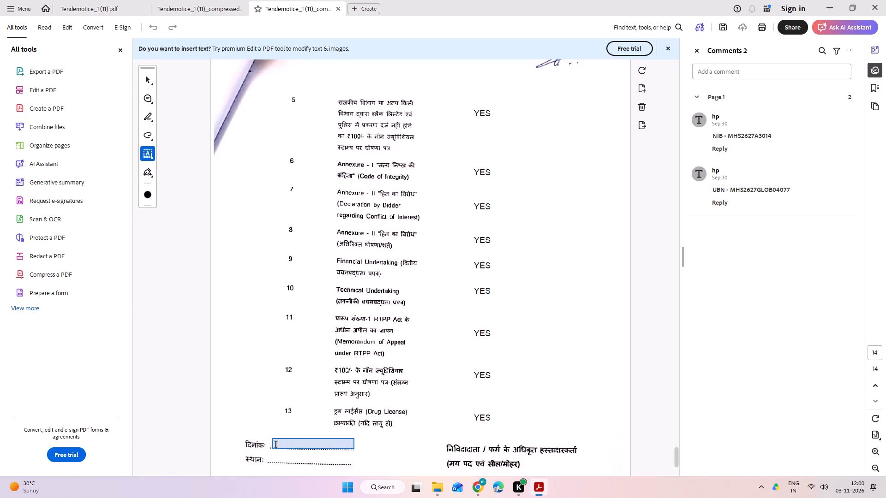
click(276, 445)
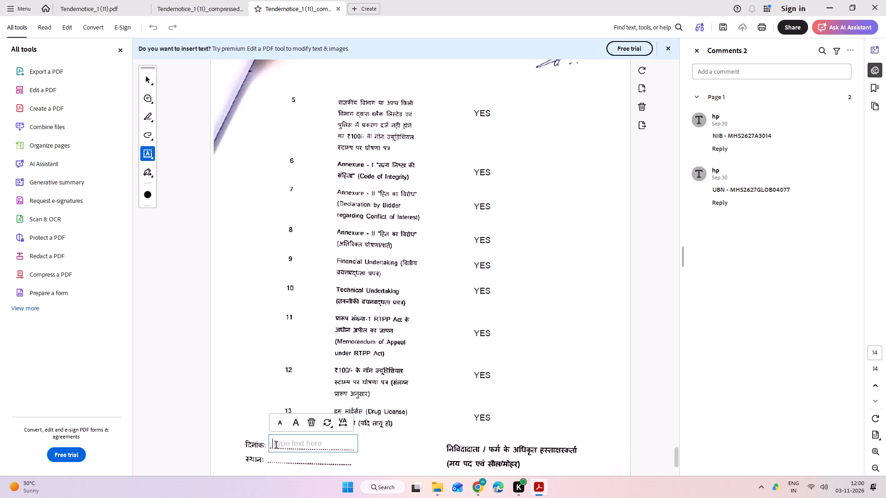
text(03.11.2026)
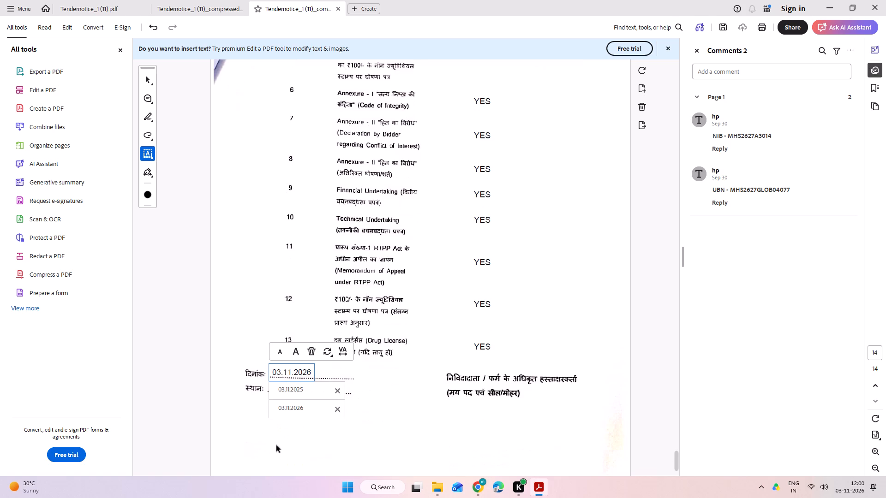
click(290, 447)
click(275, 387)
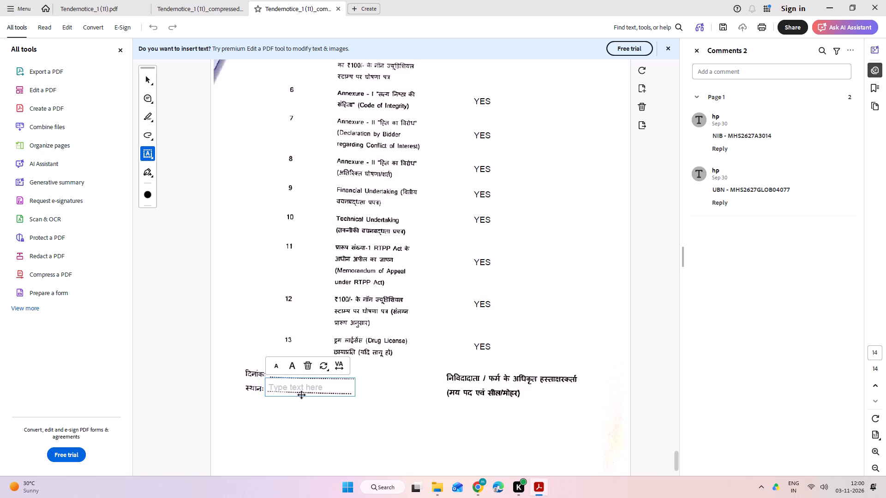
text(JAIP)
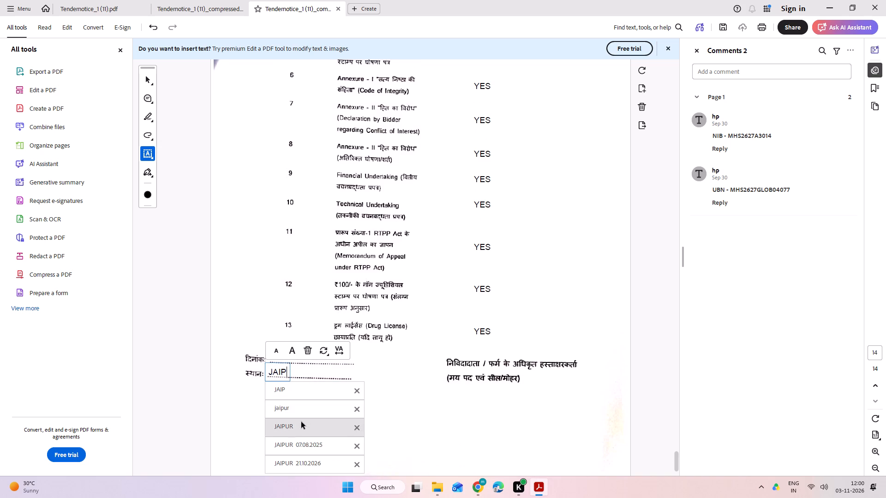
click(301, 422)
click(429, 384)
Place the company's signed round seal at the authorised signatory line on page 14, enlarge it and adjust its position.
scroll(429, 384, down, 4)
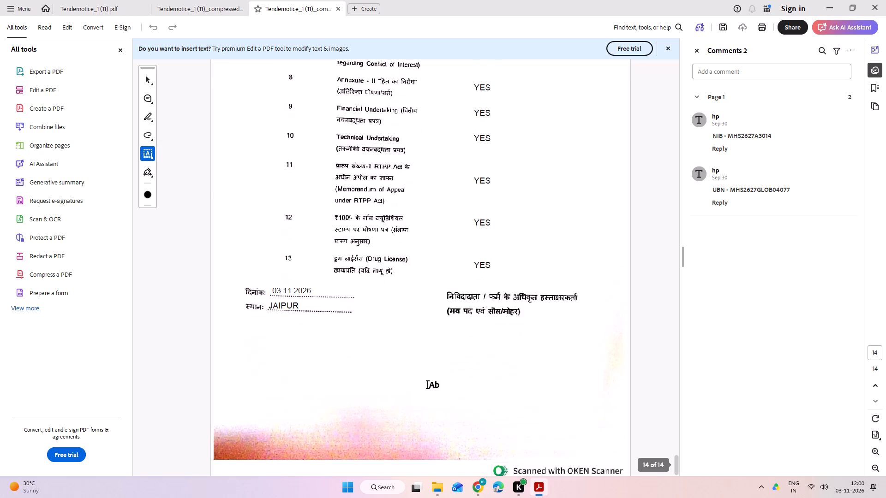
click(145, 175)
click(195, 215)
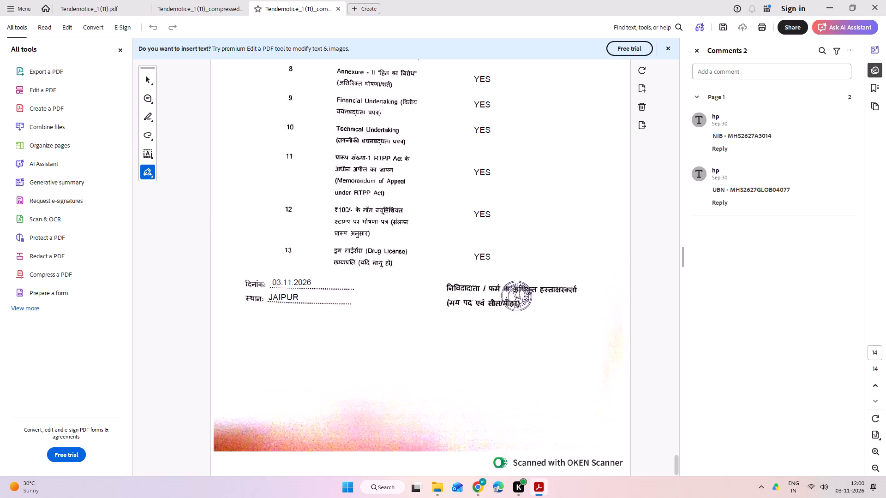
click(526, 275)
drag(547, 295, 563, 311)
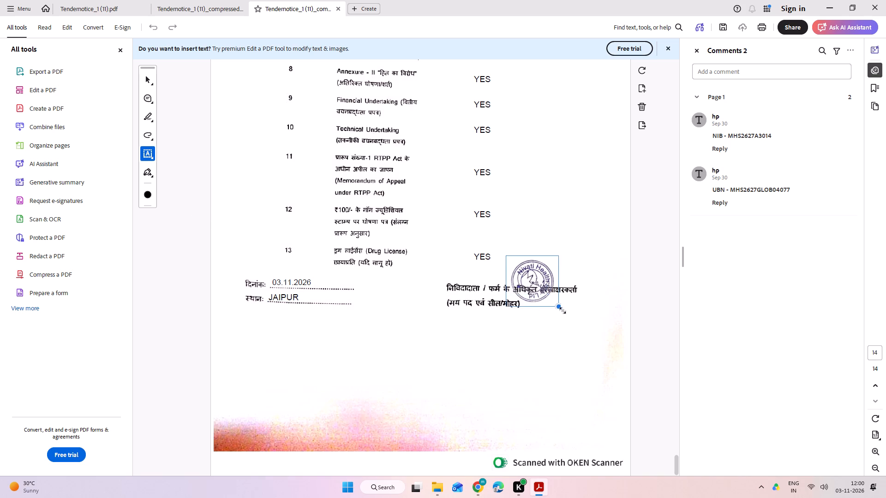
drag(563, 311, 566, 316)
drag(541, 278, 562, 266)
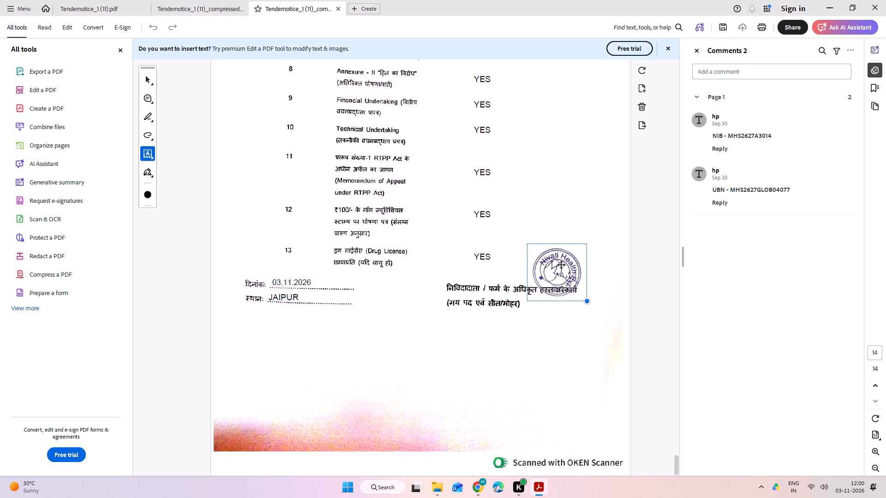
drag(562, 266, 549, 260)
Place the company's signed seal below the checklist table on page 13, in the blank area beside item 4.
scroll(544, 259, up, 5)
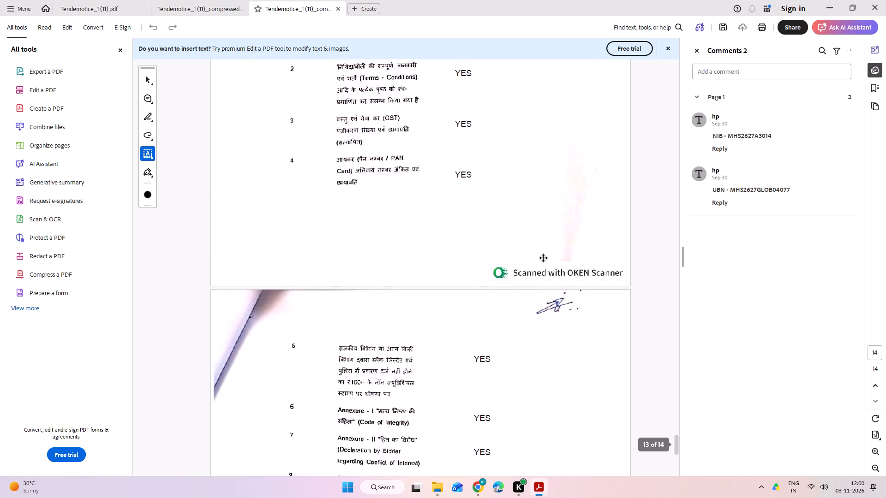
scroll(544, 259, up, 3)
click(147, 174)
click(198, 219)
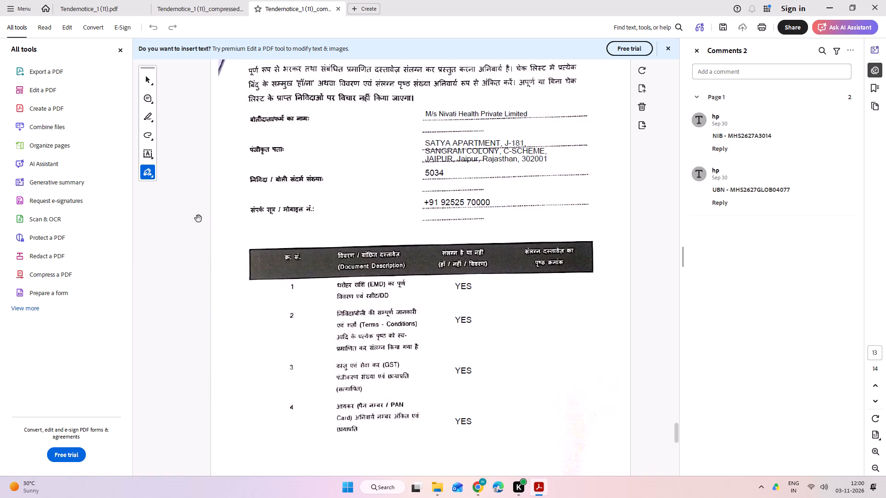
scroll(516, 361, down, 2)
click(553, 306)
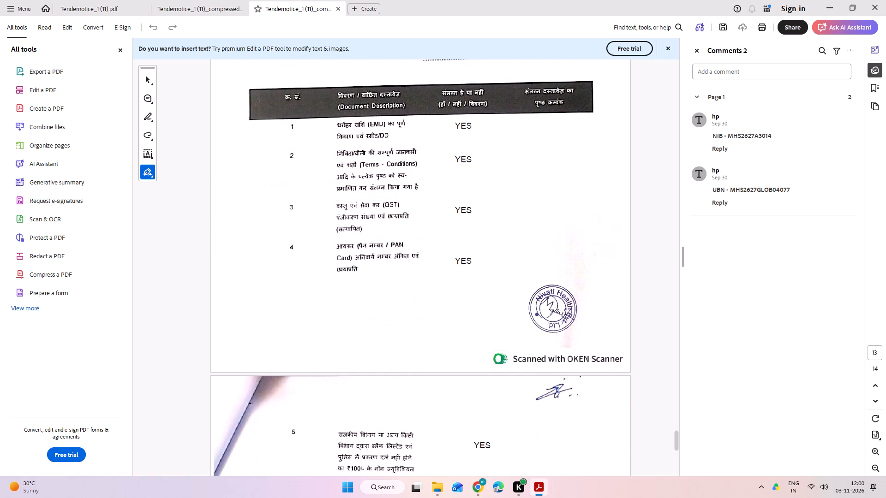
Place the company's signed seal on the appellant/authorised signatory line of the appeal memorandum on page 12.
scroll(572, 313, up, 6)
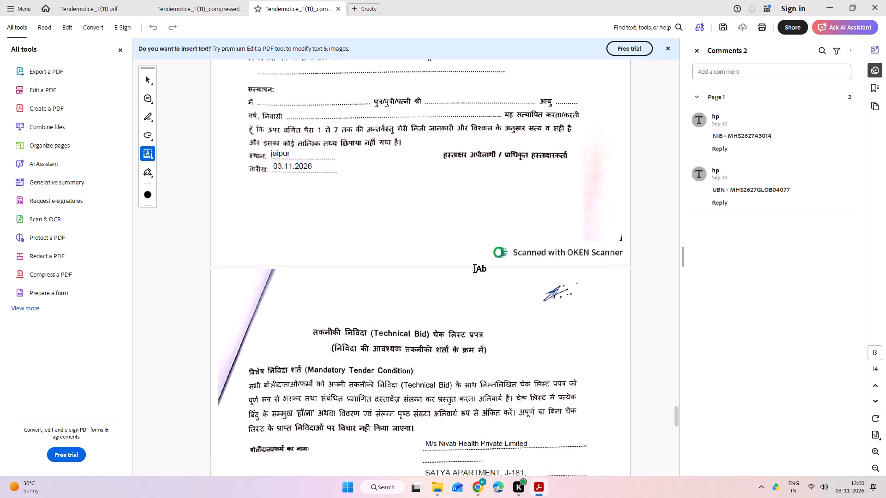
click(150, 171)
click(189, 209)
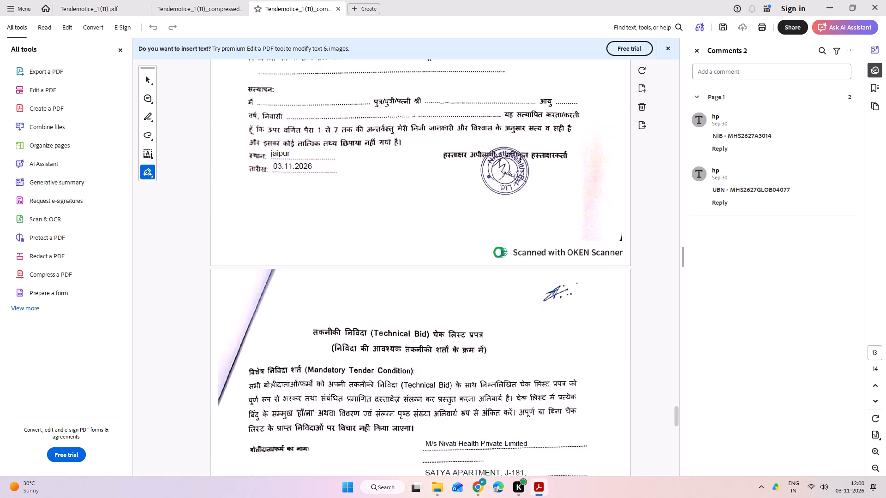
click(533, 157)
Place the company's signed seal beside the Signature of Bidder with seal line on page 11.
scroll(482, 189, up, 2)
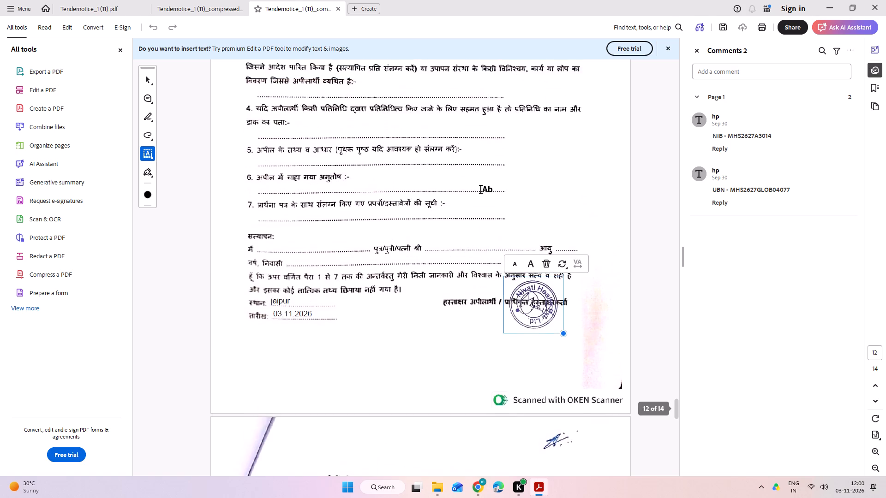
scroll(482, 189, up, 6)
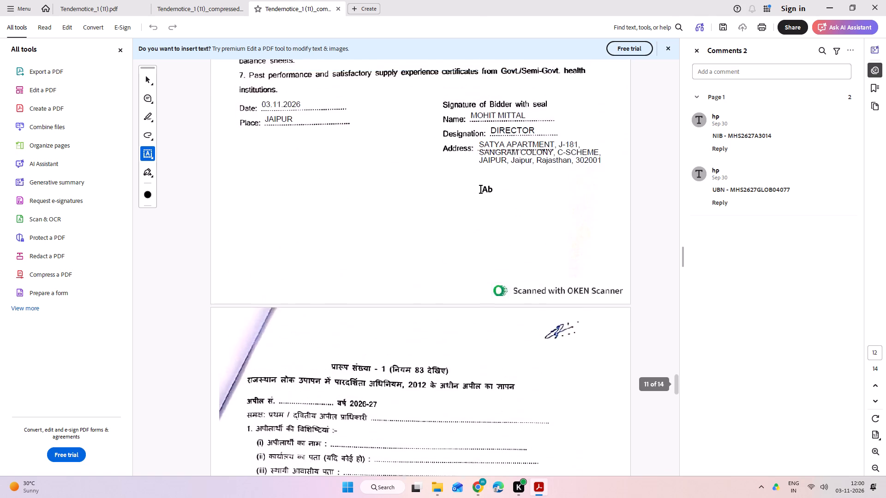
scroll(482, 189, up, 1)
click(146, 175)
click(207, 215)
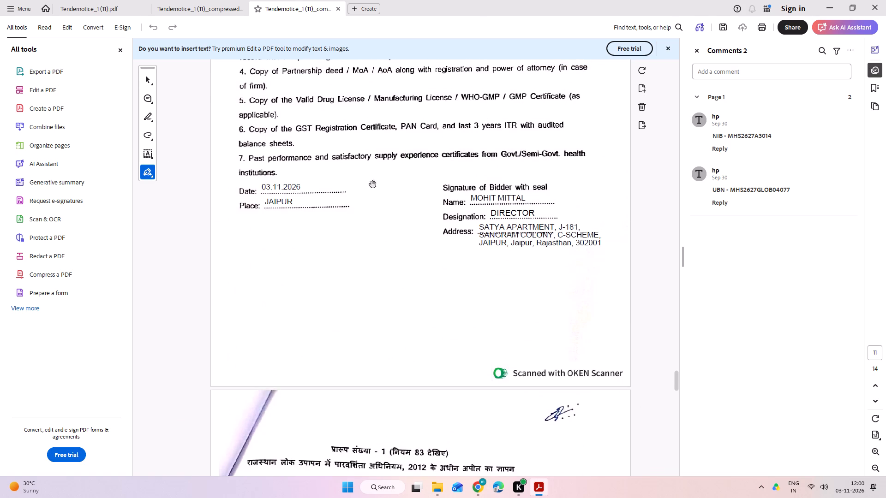
click(556, 174)
Place the company's signed seal on the Signature of Bidder with seal line of the bid declaration on page 10.
scroll(449, 178, up, 2)
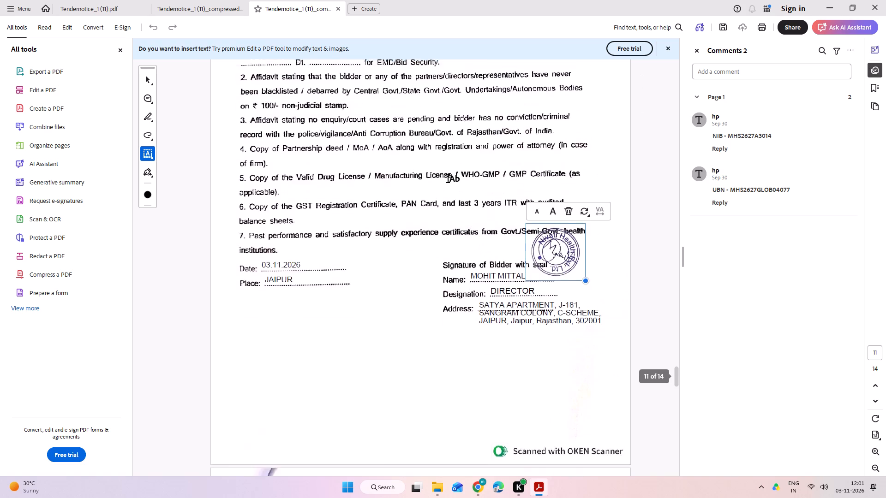
scroll(449, 178, up, 7)
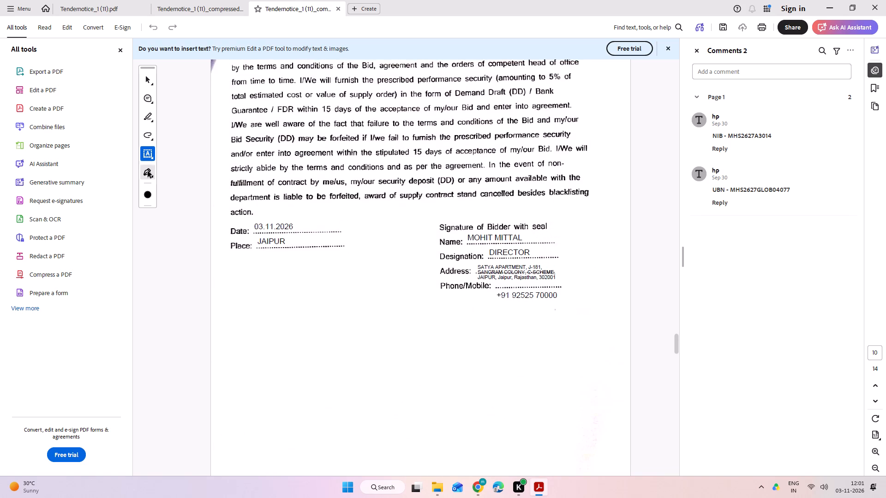
click(148, 171)
click(201, 213)
click(542, 218)
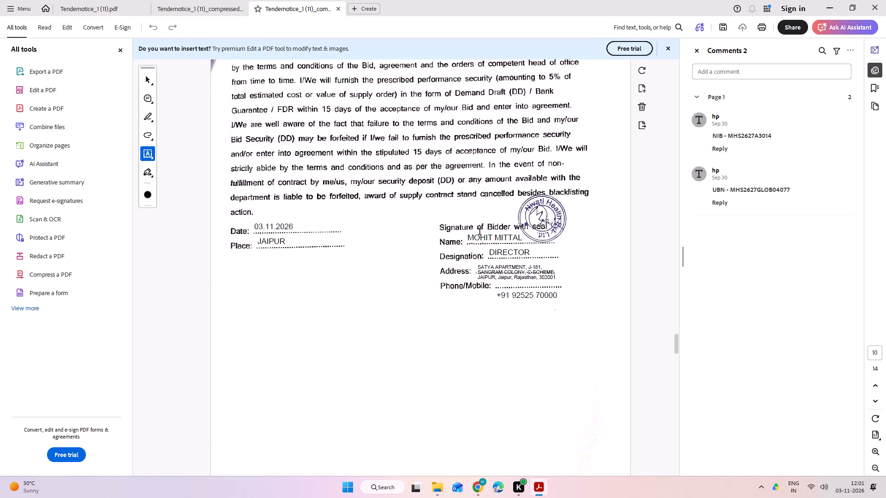
Place the company's signed seal beside the bidder signature block on page 9, just above the end of the address line.
scroll(480, 232, up, 6)
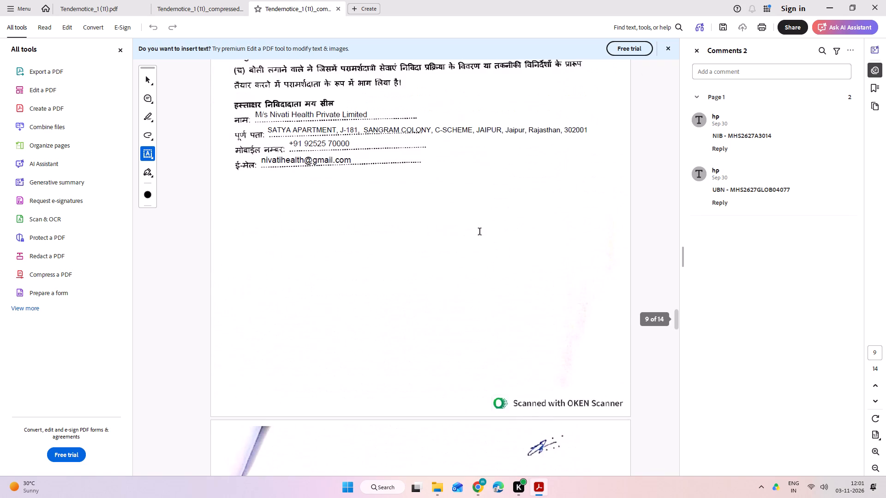
scroll(313, 183, up, 2)
click(152, 171)
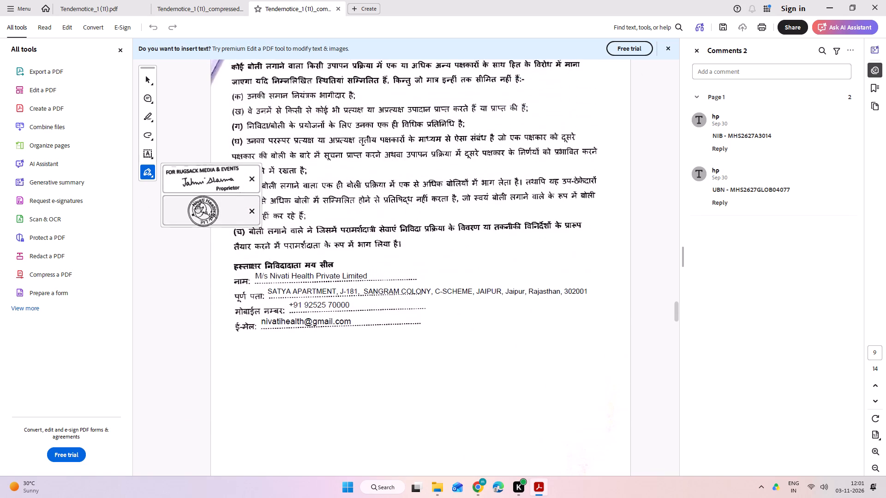
click(198, 210)
click(533, 261)
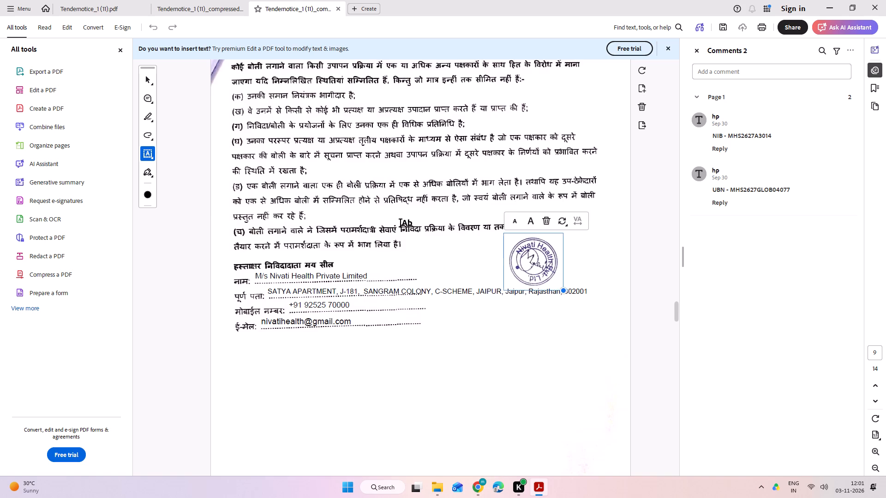
Place the company's signed seal beside the bidder signature heading on page 8, above the end of the address line.
scroll(401, 222, up, 6)
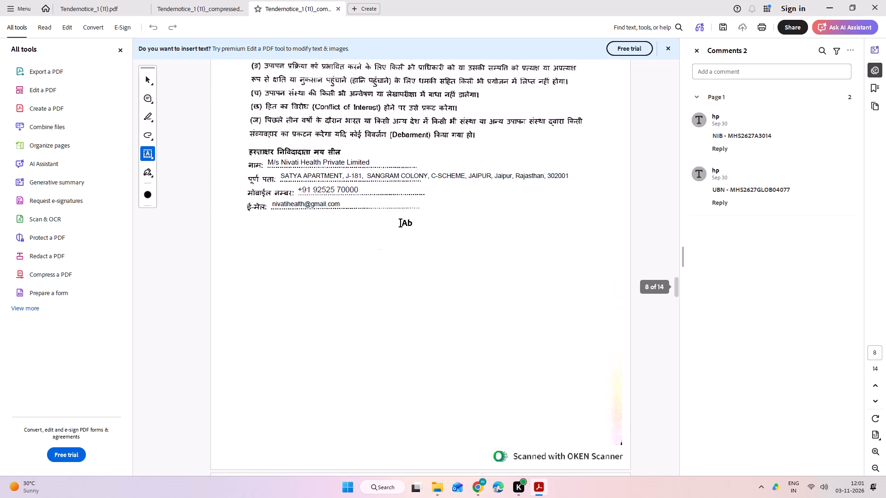
click(146, 172)
click(186, 212)
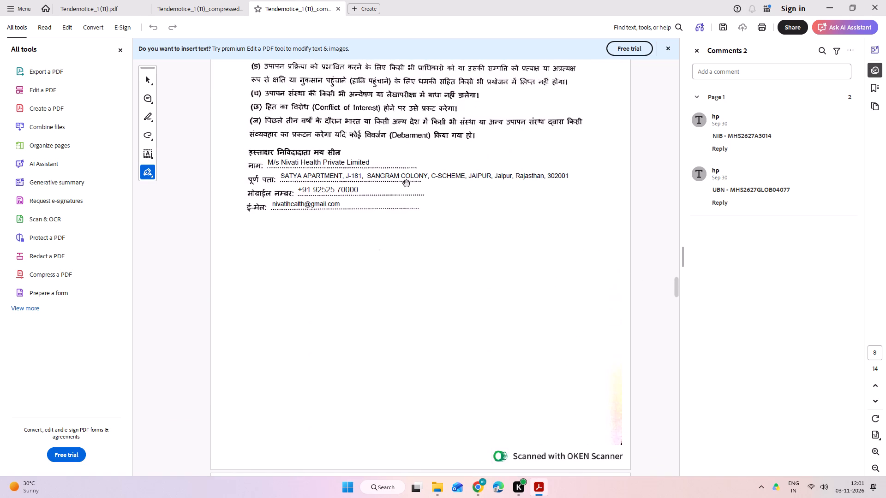
click(515, 151)
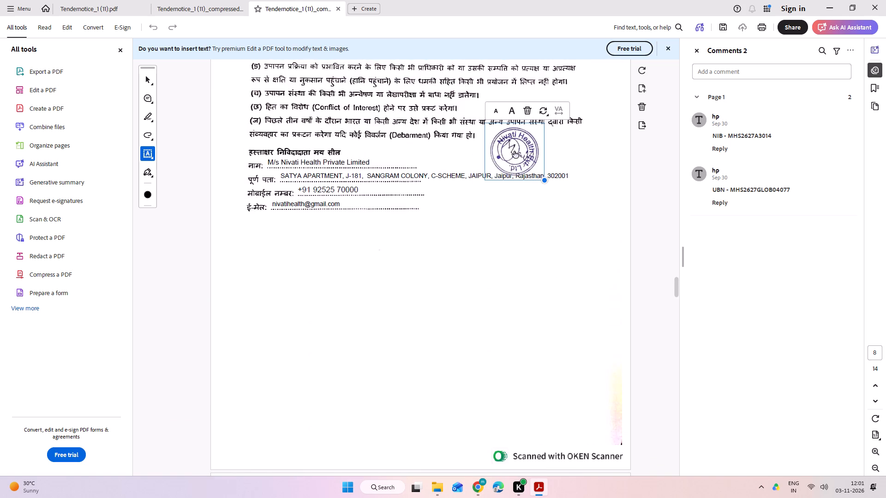
Place the company's signed seal beside the bidder signature heading of the Disclaimer on page 7.
scroll(515, 151, up, 9)
click(144, 171)
click(203, 214)
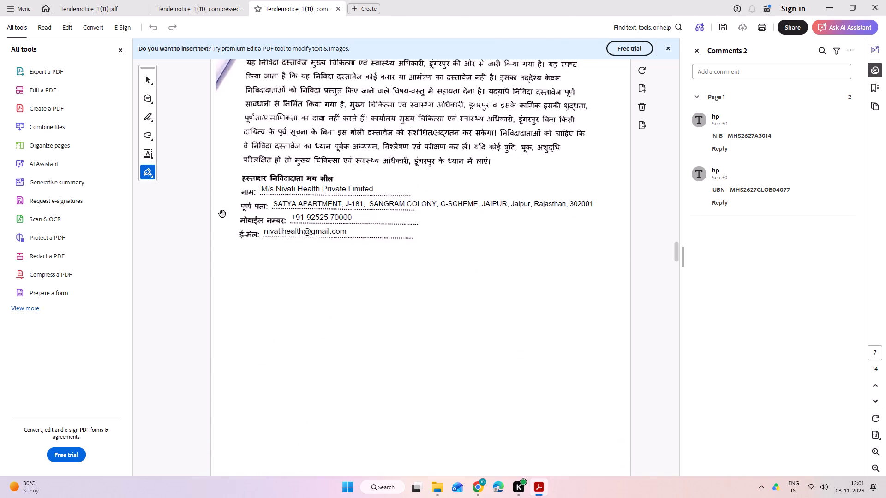
click(536, 182)
Place the company's signed seal below condition 33 on page 6, in the blank area beside the medical officer's signature.
scroll(536, 182, up, 2)
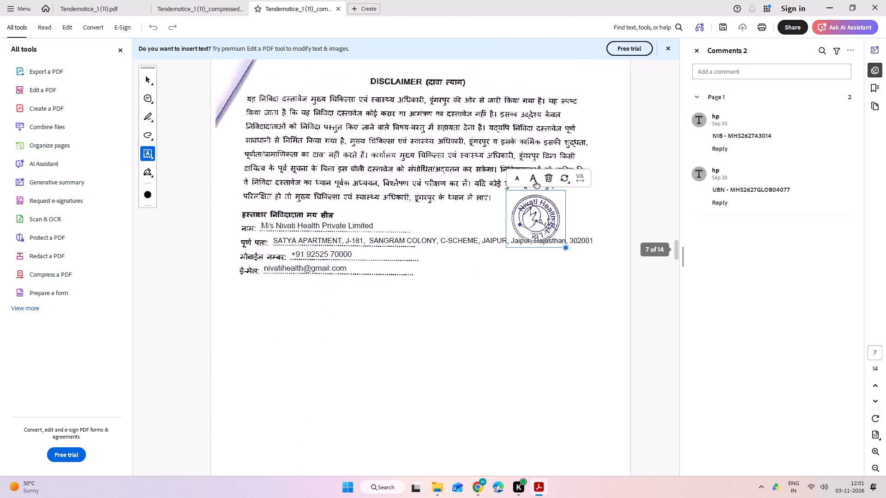
scroll(536, 182, up, 4)
click(156, 175)
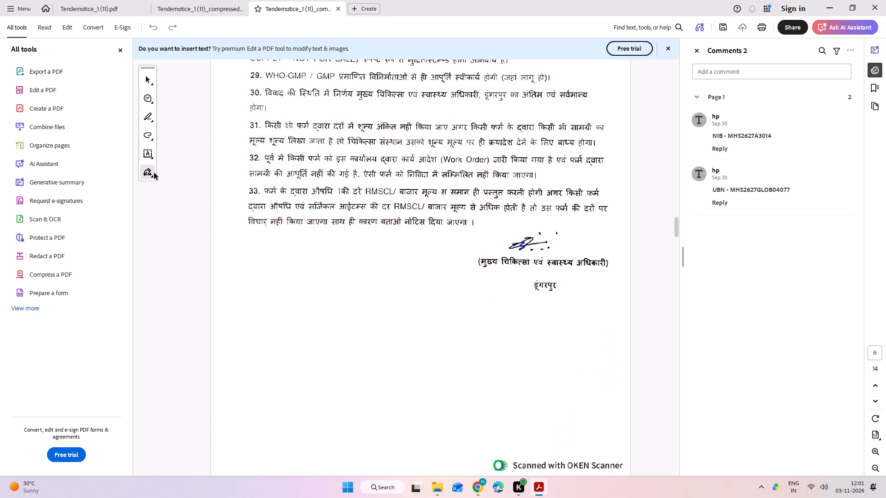
click(239, 211)
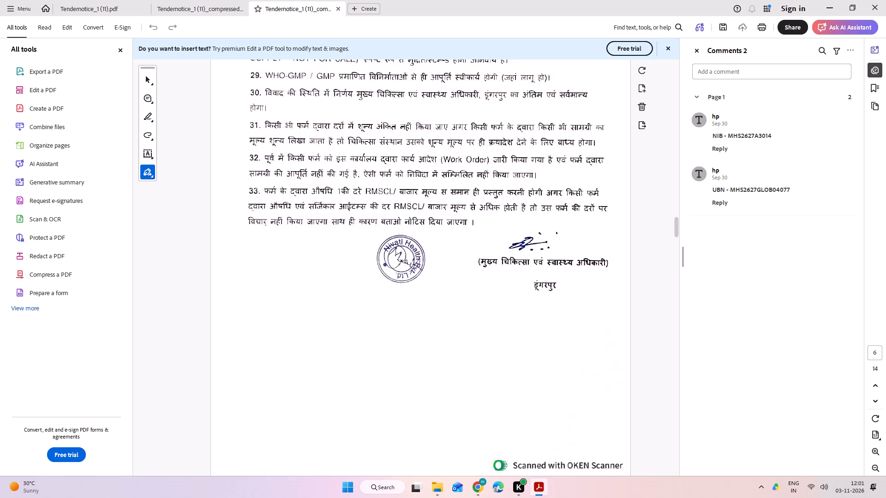
click(422, 261)
Place the company's signed seal below condition 25 on page 5, in the blank area beside the 2.5% penalty line.
scroll(430, 261, up, 4)
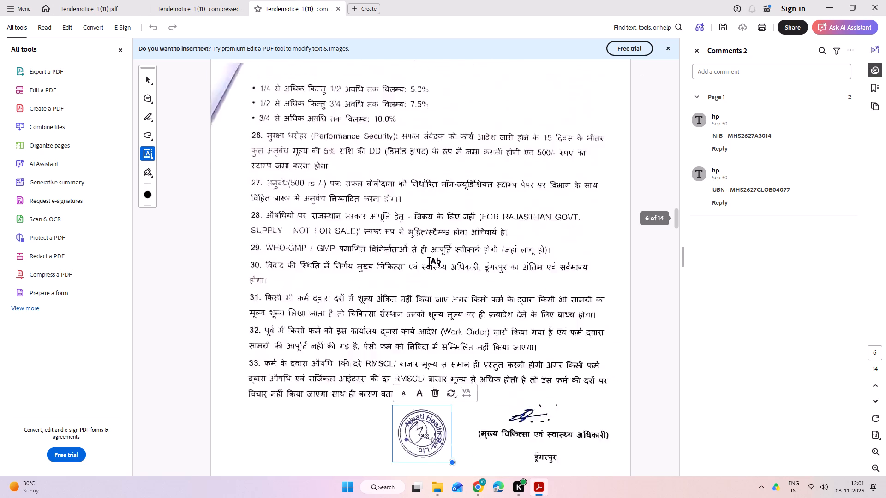
scroll(430, 261, up, 2)
click(141, 173)
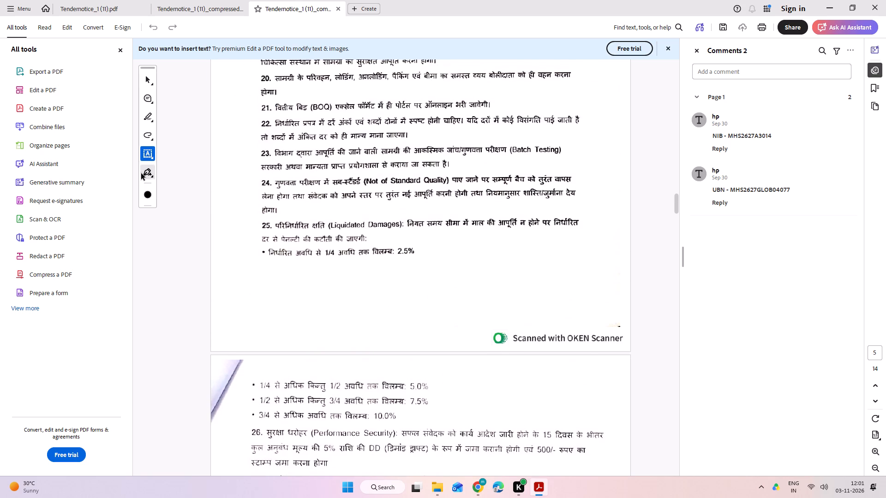
click(201, 213)
click(531, 257)
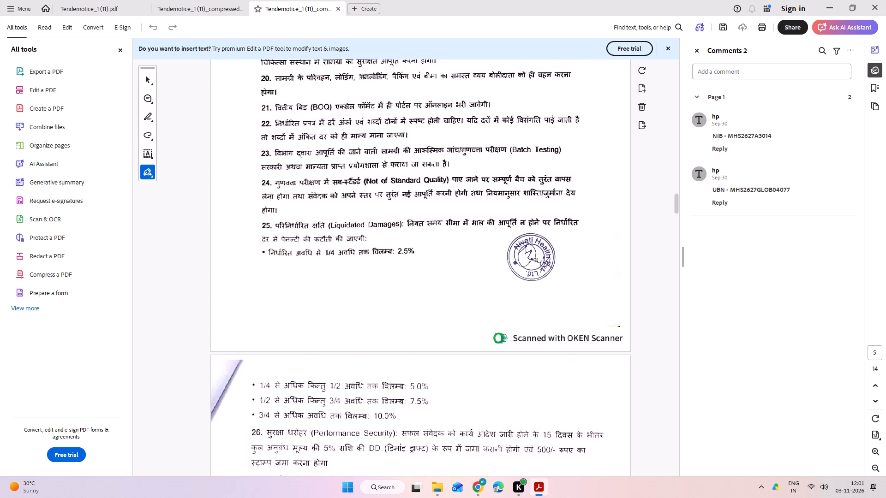
Place the company's signed seal in the blank area below condition 11 on page 4.
scroll(419, 220, up, 6)
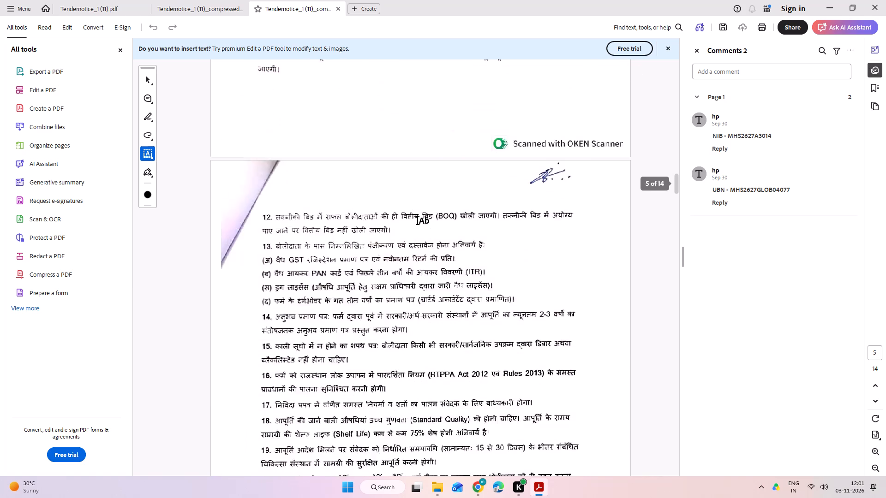
scroll(419, 220, up, 1)
click(142, 172)
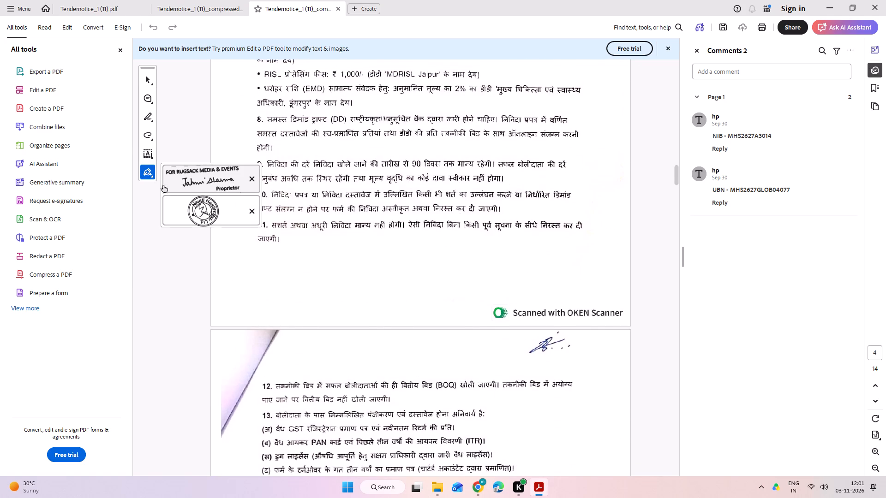
click(194, 213)
click(566, 263)
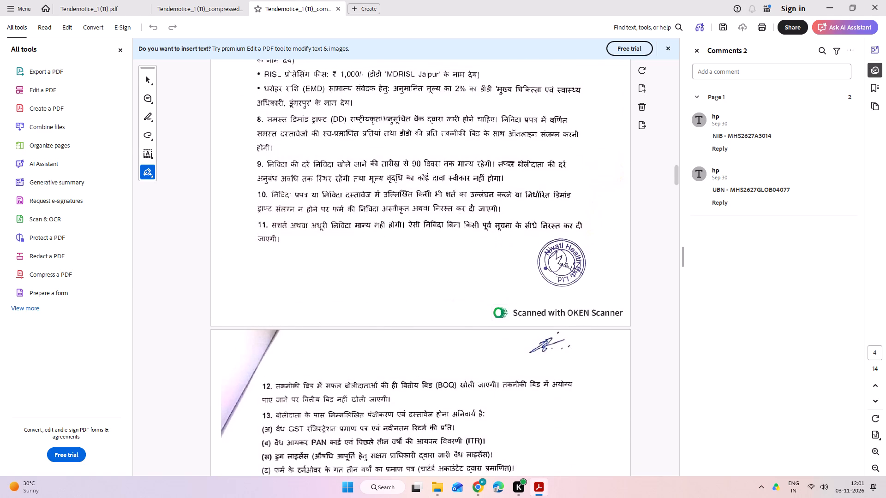
Place the company's signed seal below condition 10 on page 3, in the blank area beside the medical officer's signature.
scroll(356, 194, up, 5)
scroll(257, 189, up, 4)
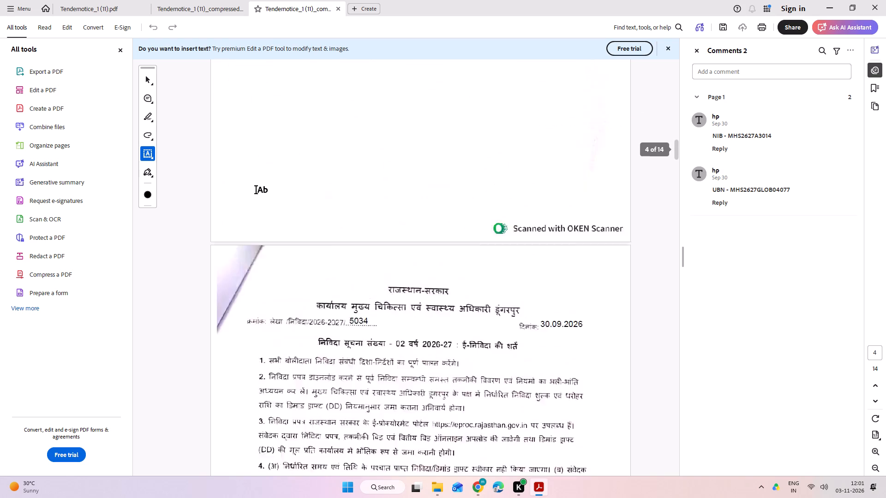
scroll(257, 189, up, 1)
click(147, 176)
click(218, 209)
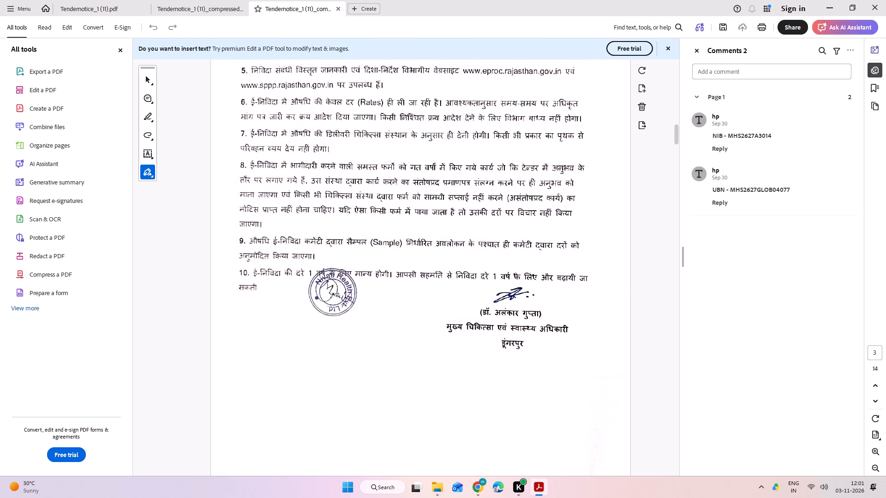
click(382, 318)
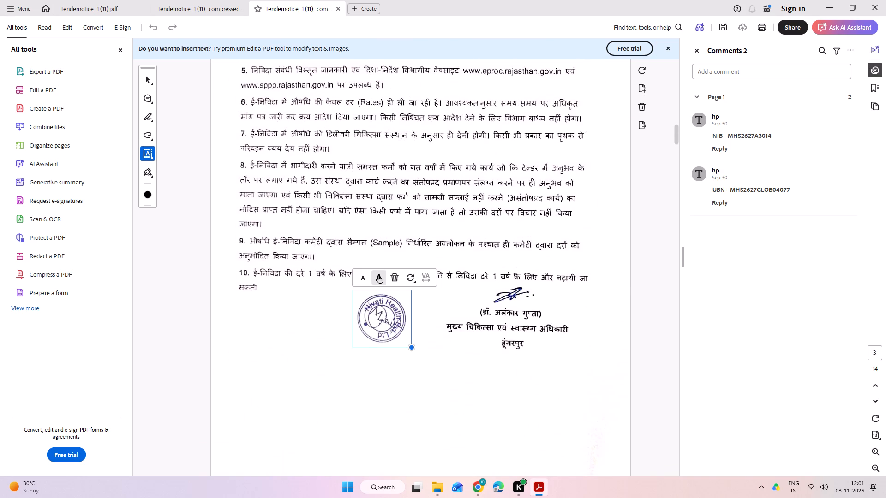
Place the company's signed seal in the blank area below condition 3 on page 2.
scroll(379, 276, up, 6)
click(141, 170)
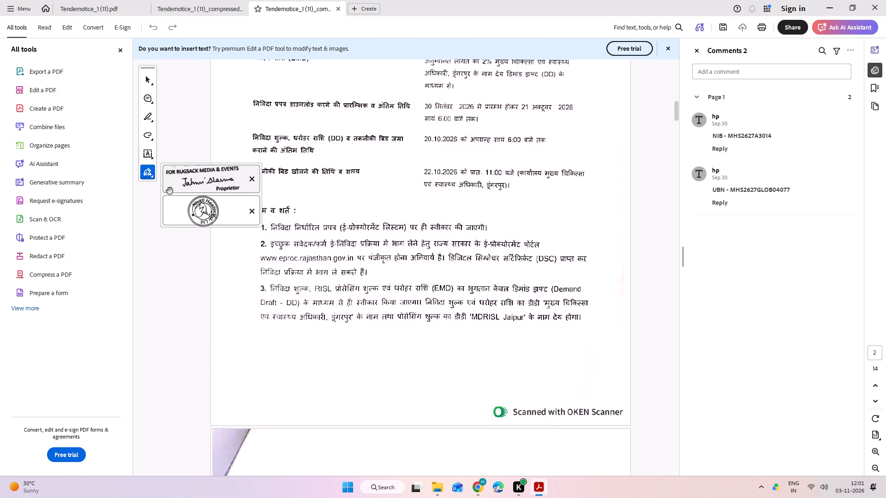
click(208, 229)
click(149, 175)
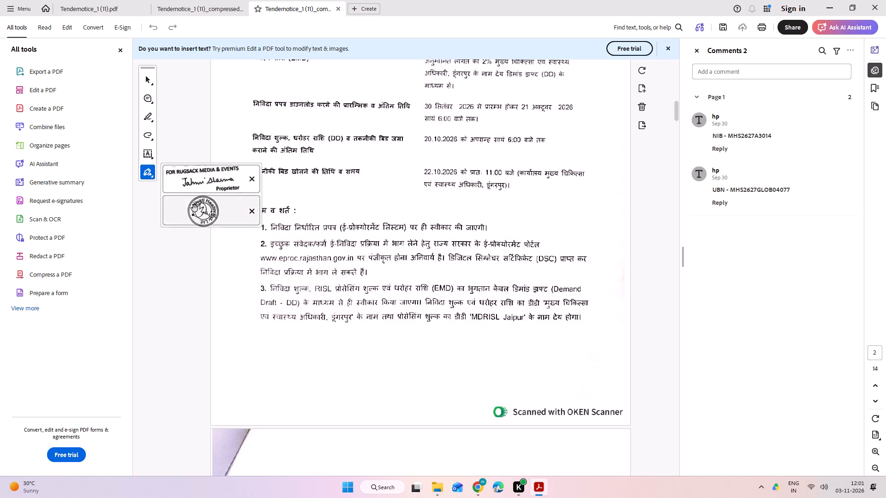
click(195, 208)
click(546, 349)
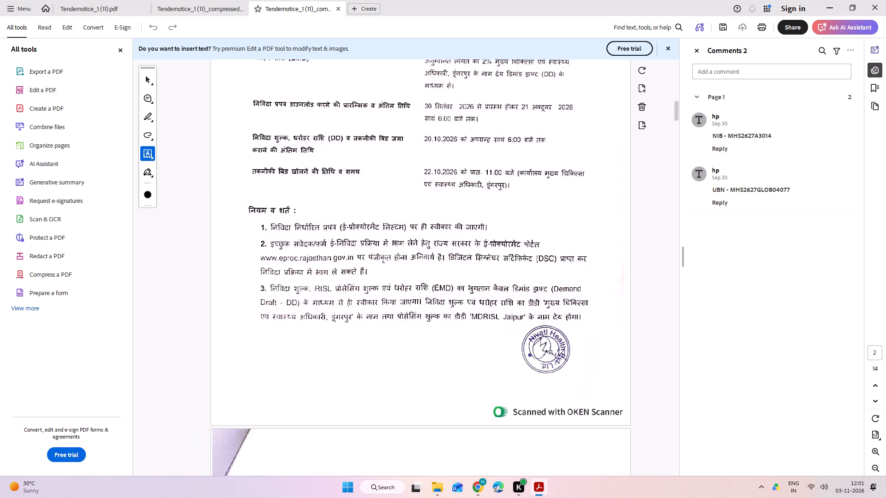
Search the computer for ULT and launch the UltraViewer remote-access application.
scroll(330, 223, up, 2)
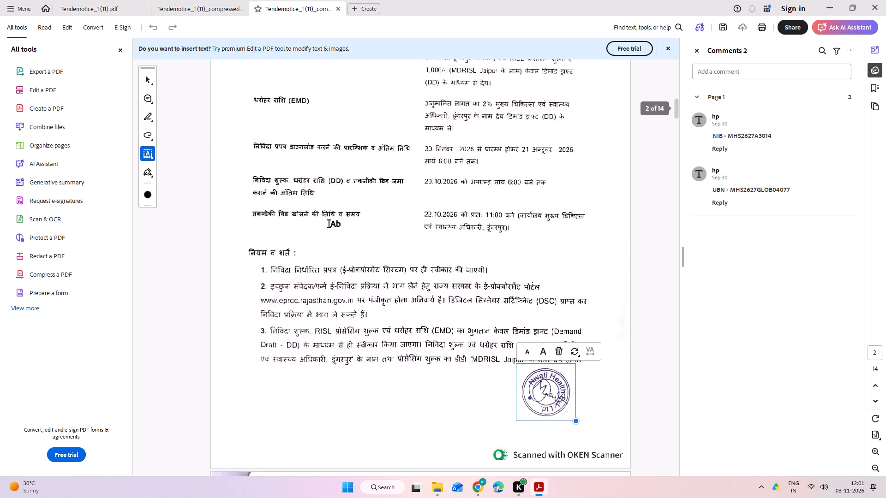
scroll(330, 223, up, 2)
key(super+q)
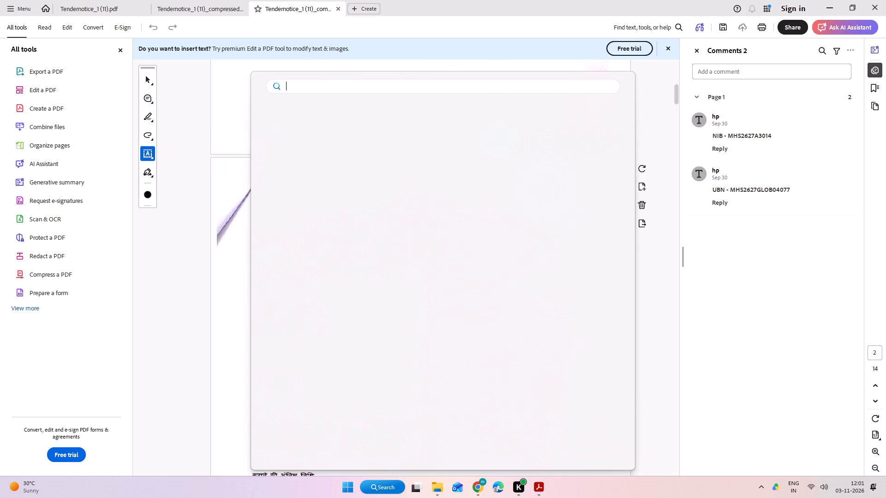
text(ULTA)
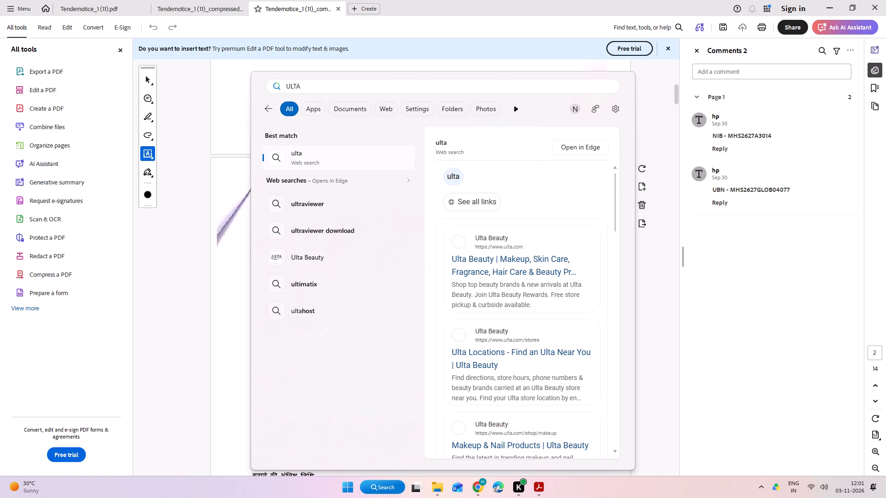
triple_click(320, 89)
click(320, 89)
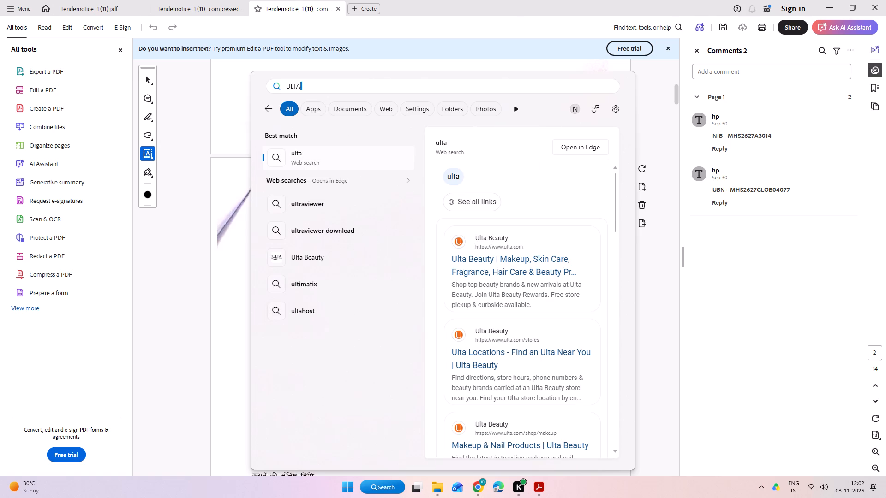
click(327, 88)
key(BackSpace)
click(320, 155)
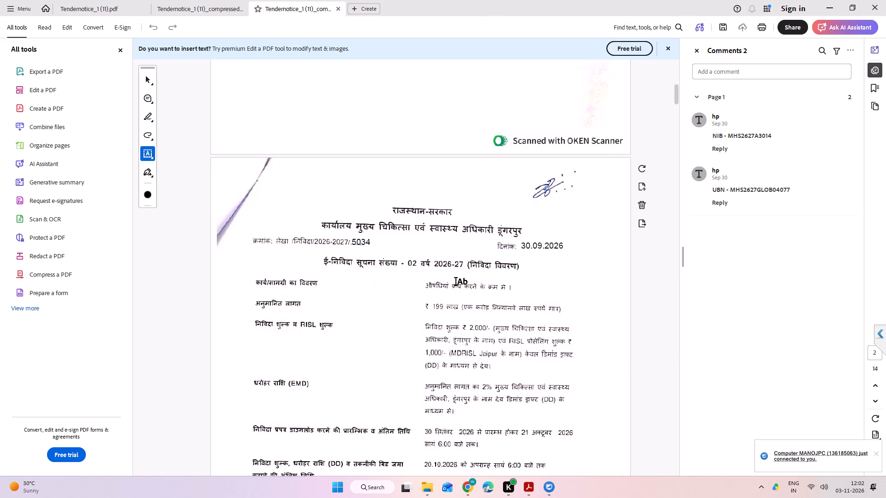
Switch to Chrome, open the Nivati ERP site in a new tab and bring up the Item master list.
click(474, 487)
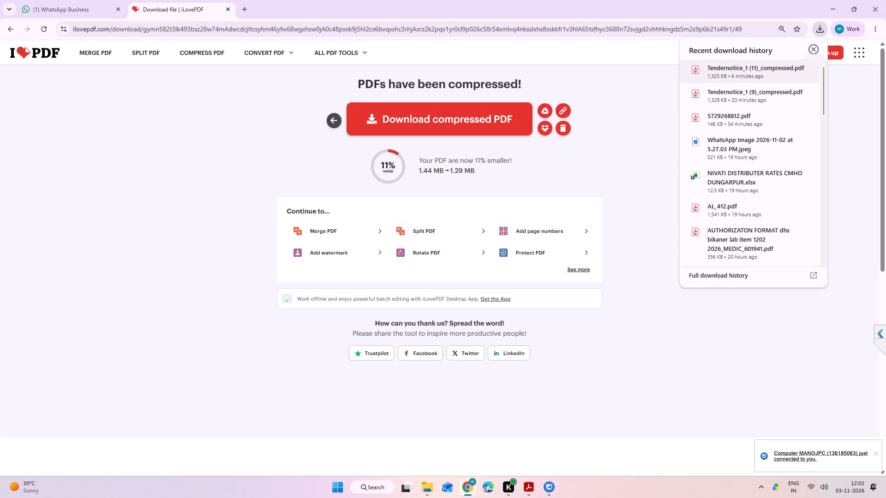
click(244, 14)
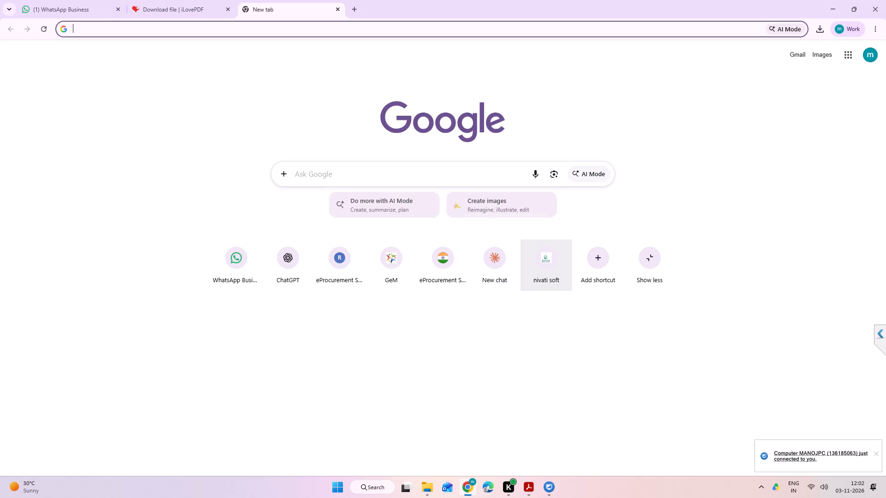
click(538, 265)
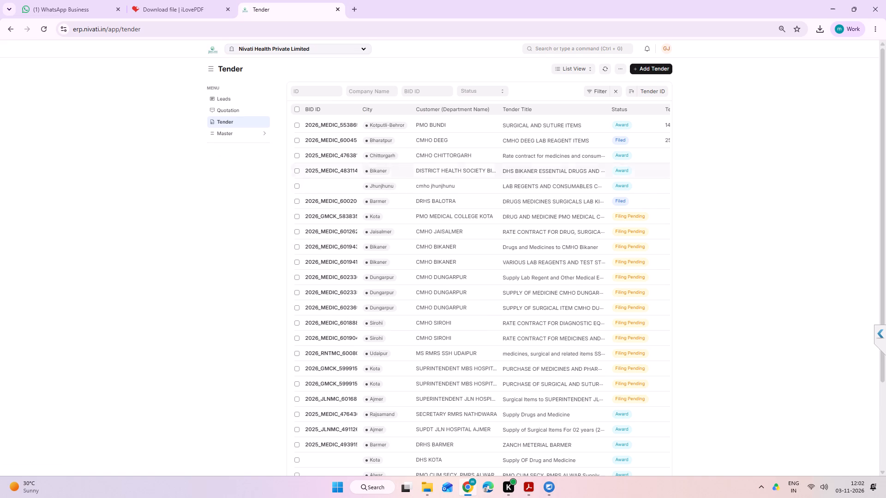
click(252, 129)
click(233, 171)
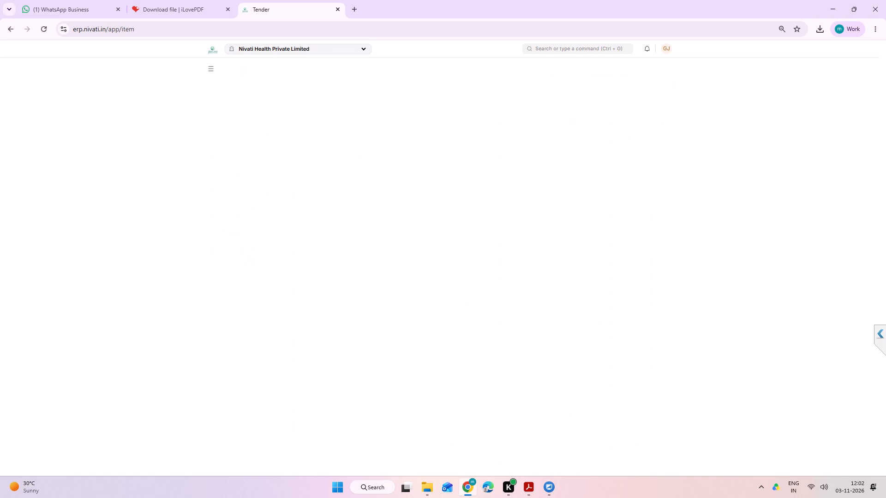
Create and save a new data import for the Item document type with the import type Insert New Records.
click(646, 71)
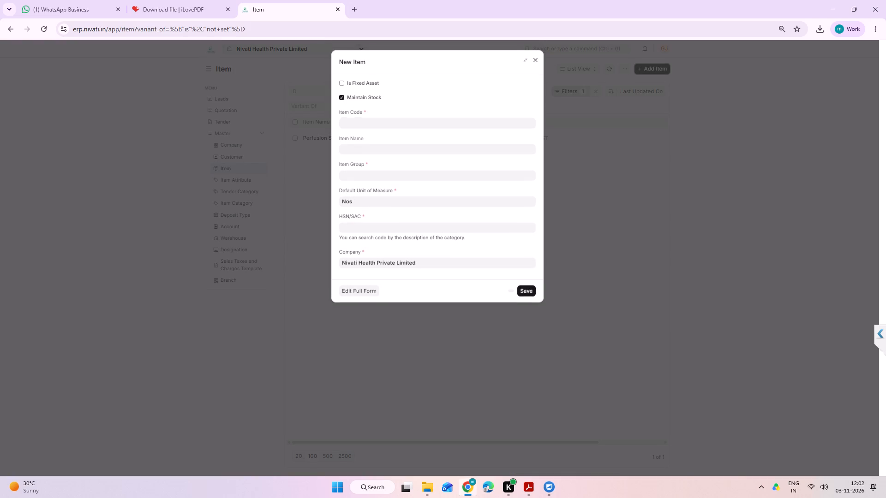
click(538, 60)
click(625, 69)
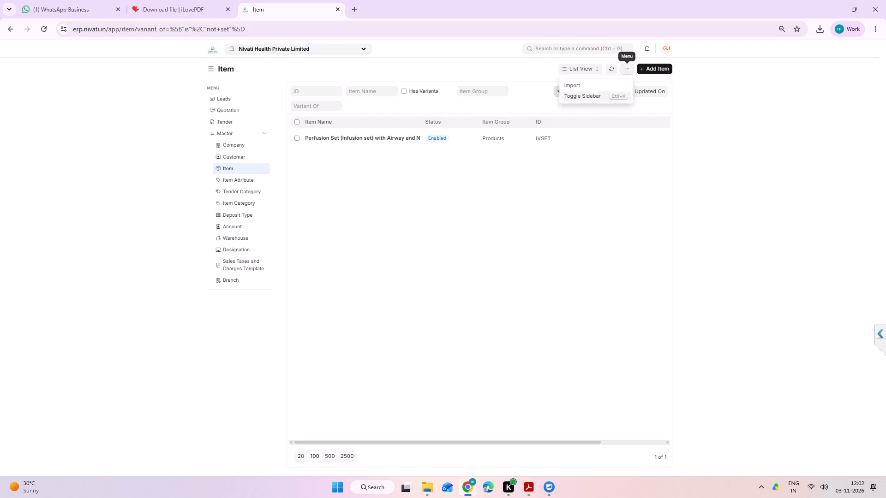
click(577, 85)
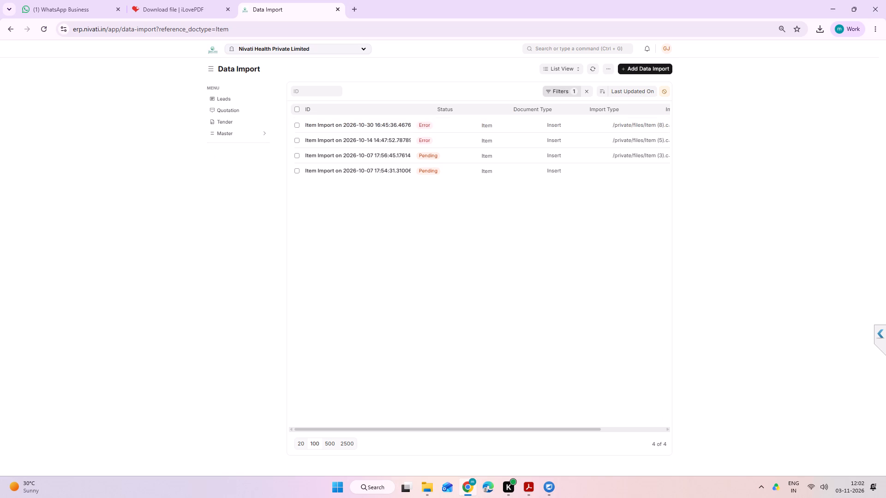
click(634, 72)
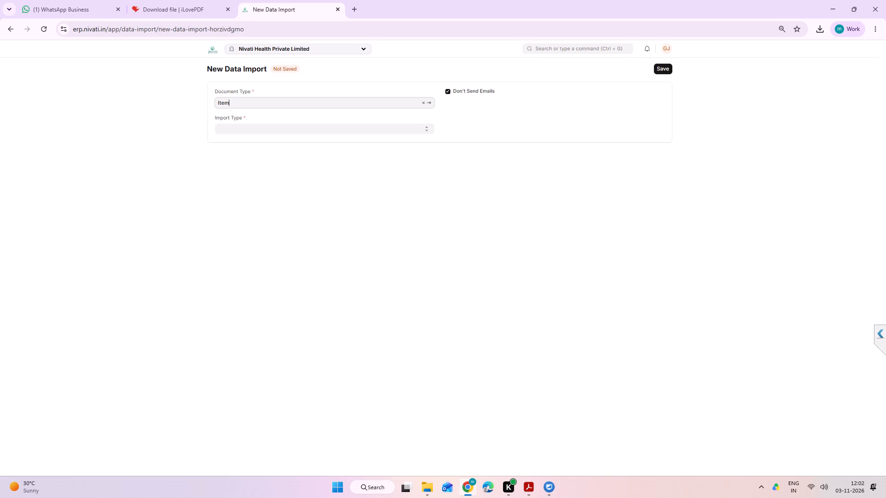
click(425, 127)
click(273, 153)
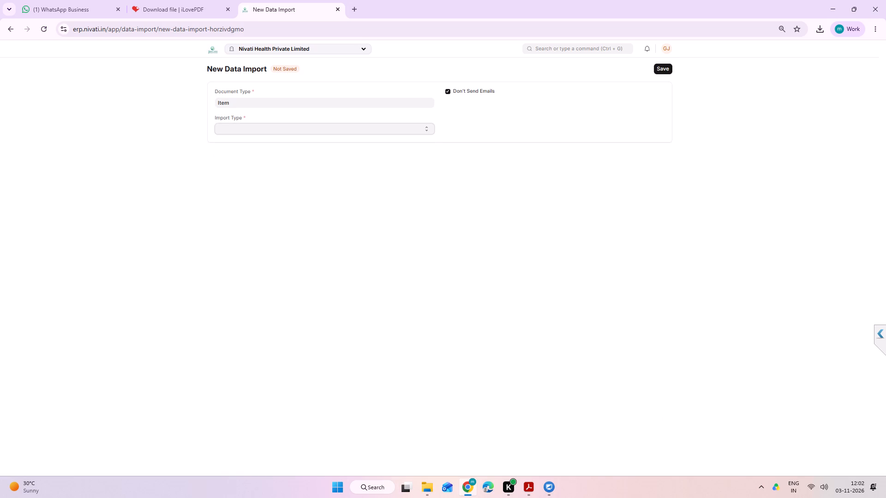
click(661, 71)
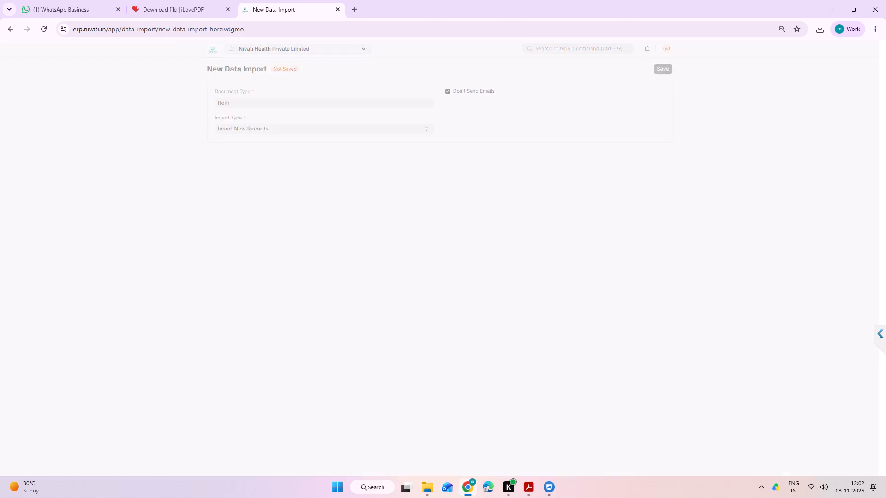
Export a blank CSV import template for Item with the mandatory fields plus the first-level Item Name field.
click(233, 143)
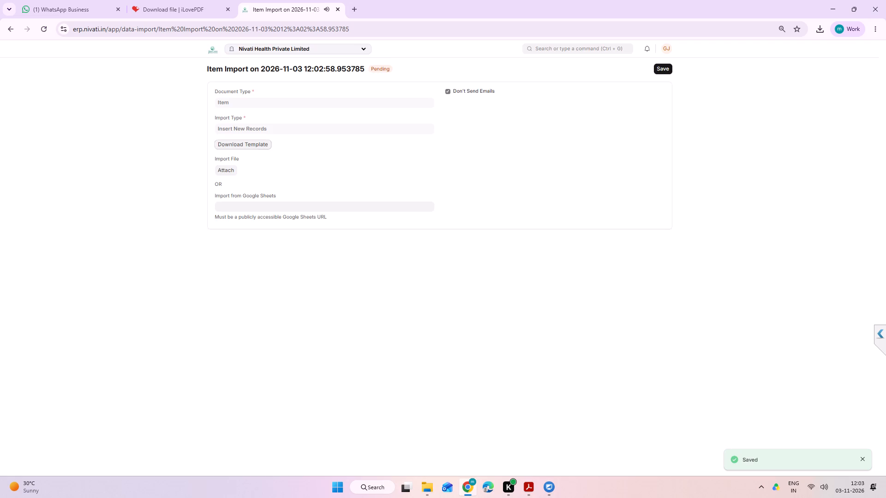
scroll(389, 236, down, 1)
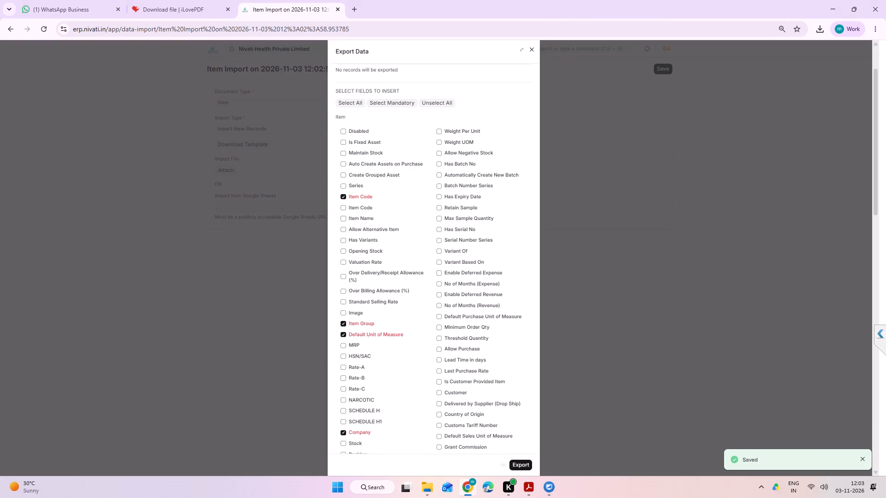
scroll(422, 360, down, 2)
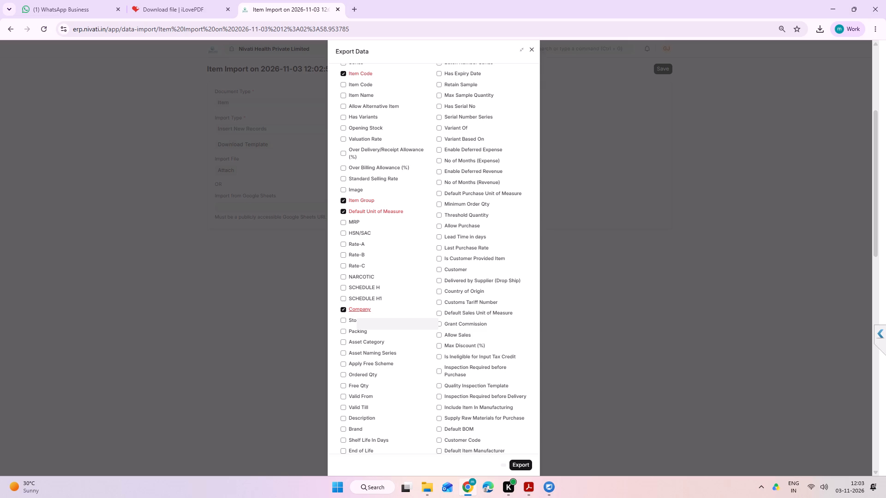
scroll(353, 311, down, 3)
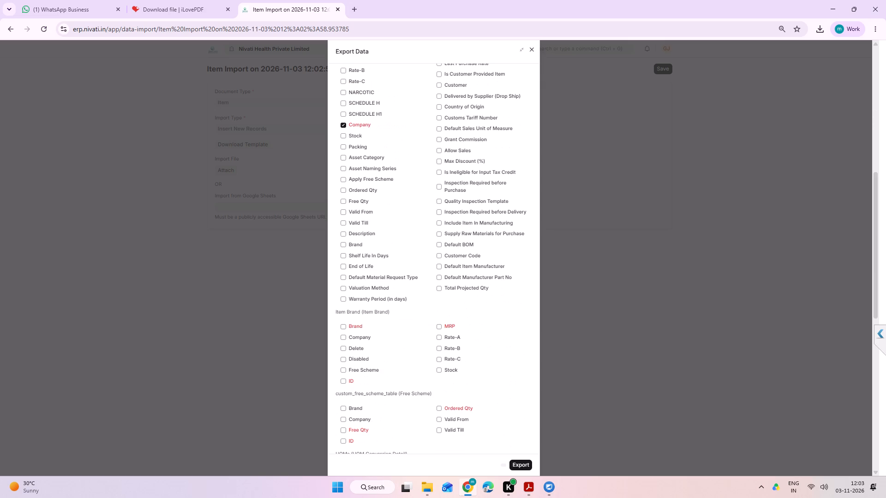
scroll(357, 294, up, 4)
scroll(382, 250, up, 3)
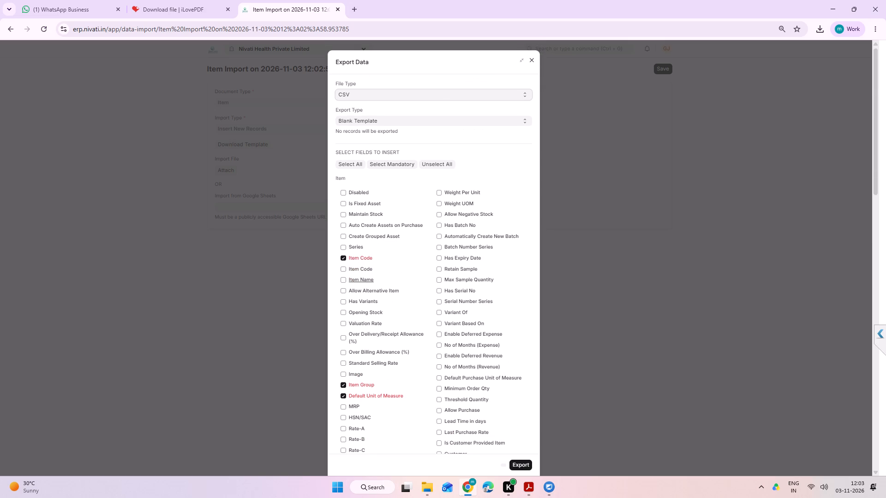
click(343, 279)
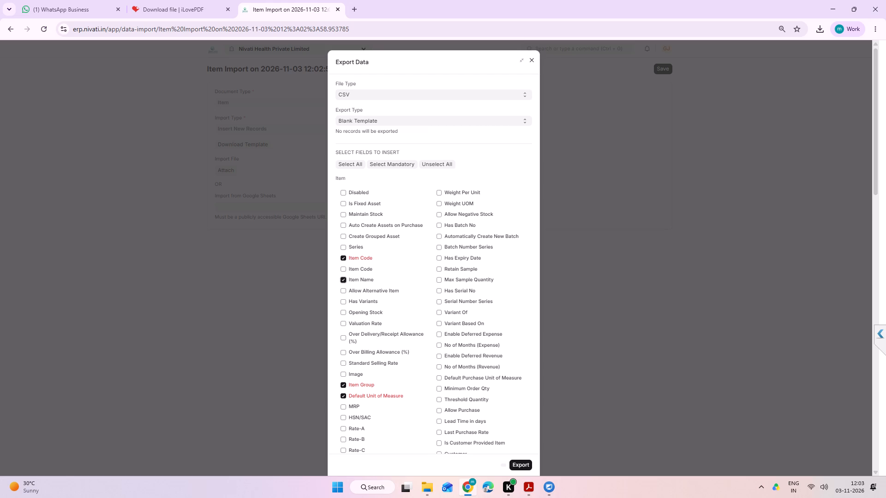
scroll(432, 371, down, 3)
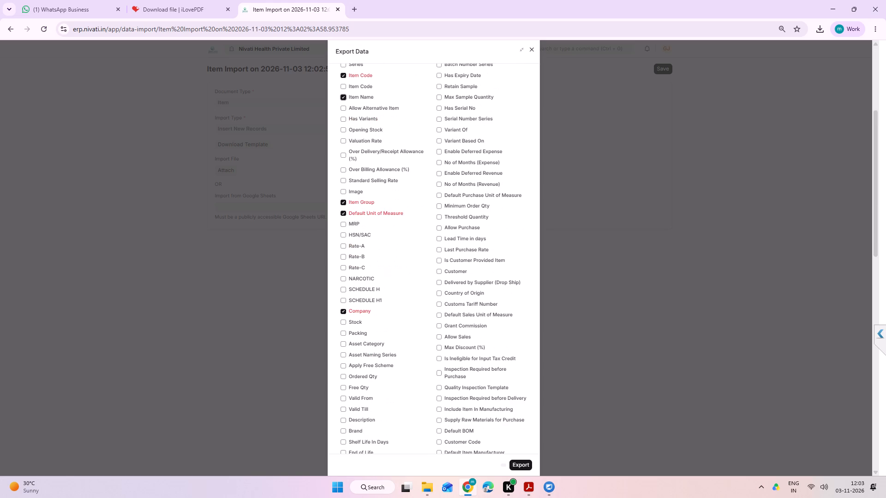
scroll(432, 371, down, 4)
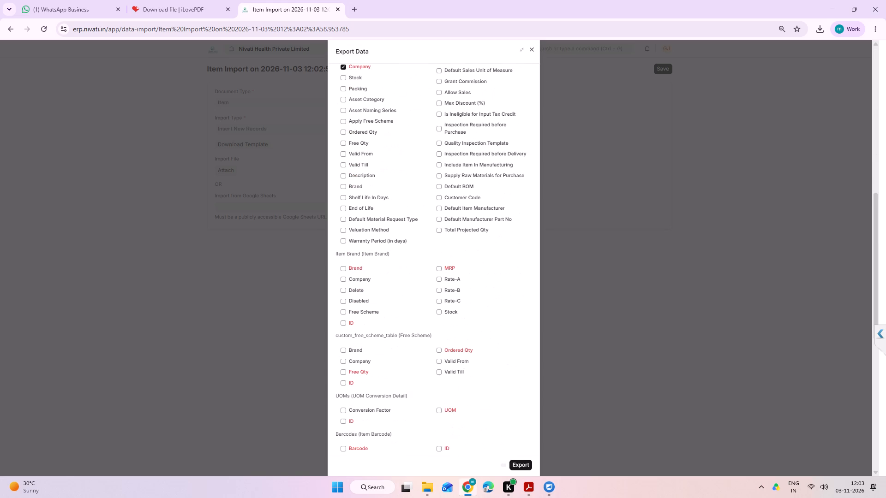
scroll(432, 371, up, 5)
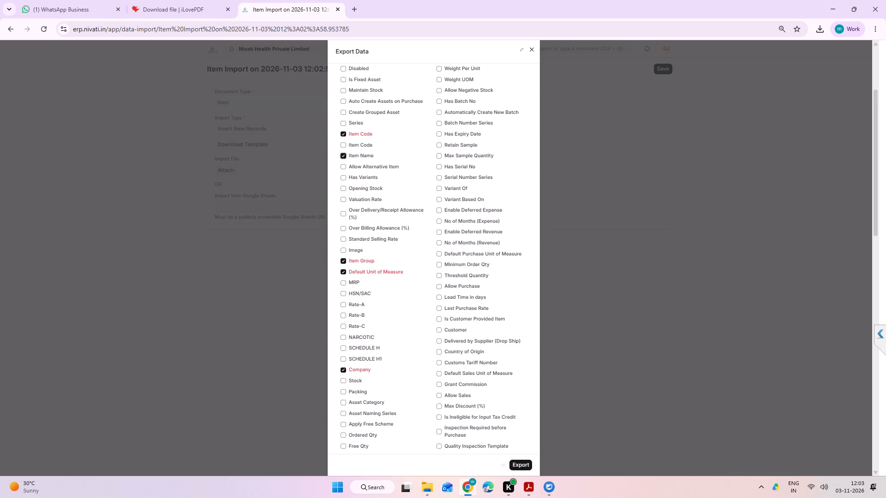
scroll(401, 226, down, 2)
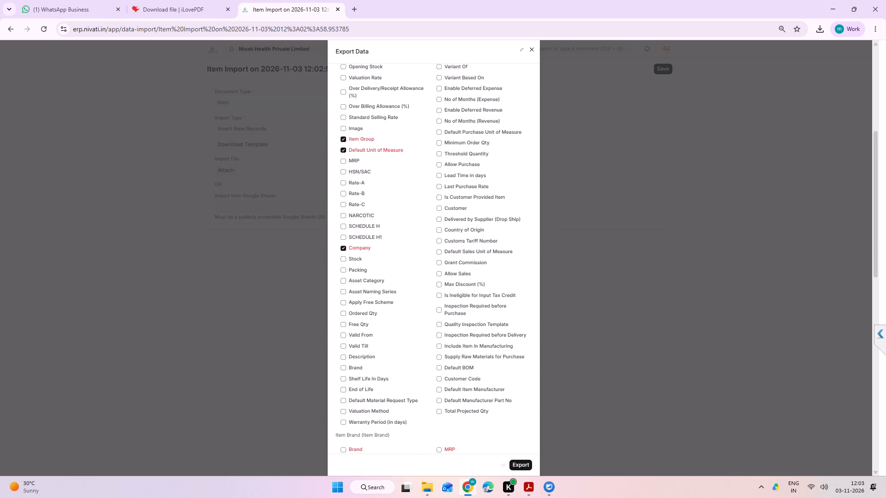
click(519, 465)
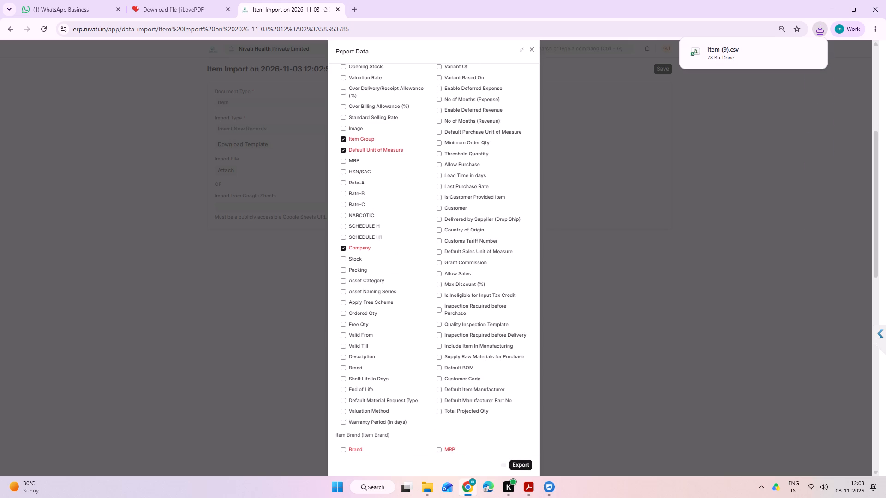
Open the downloaded Item CSV template in Excel and maximise its window.
click(732, 54)
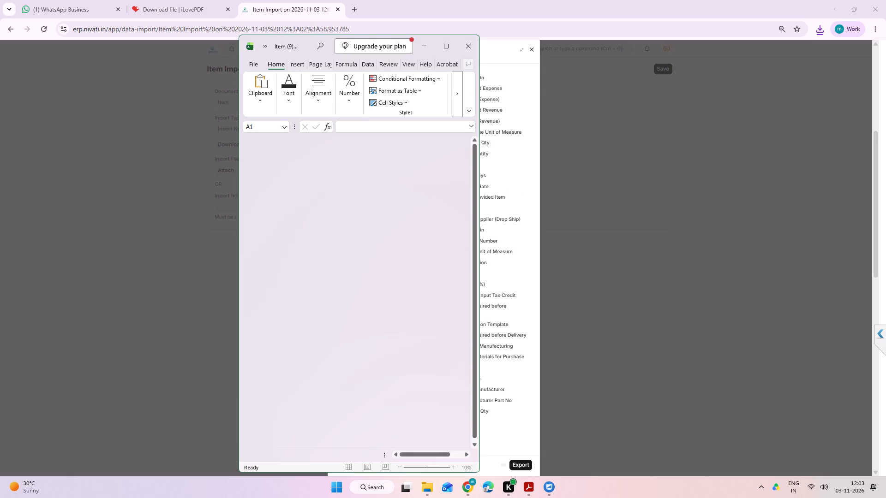
click(447, 43)
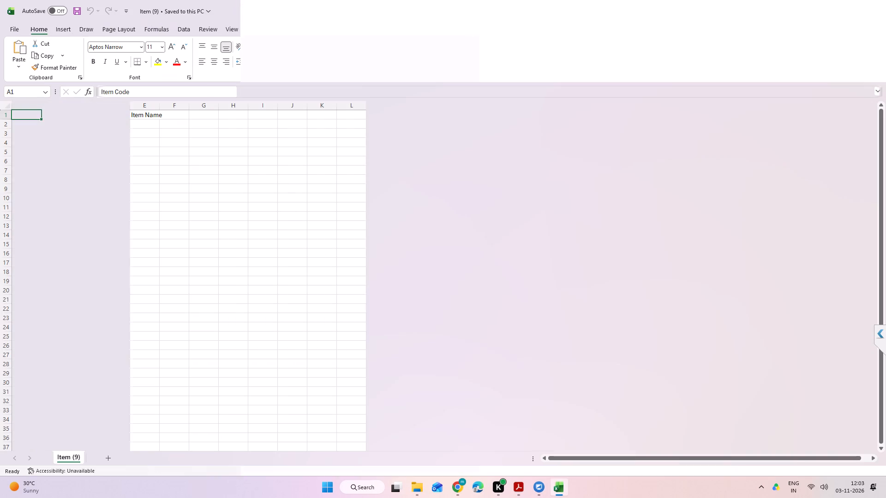
Widen columns A to E of the Item template equally to make room for their header text.
drag(26, 107, 154, 110)
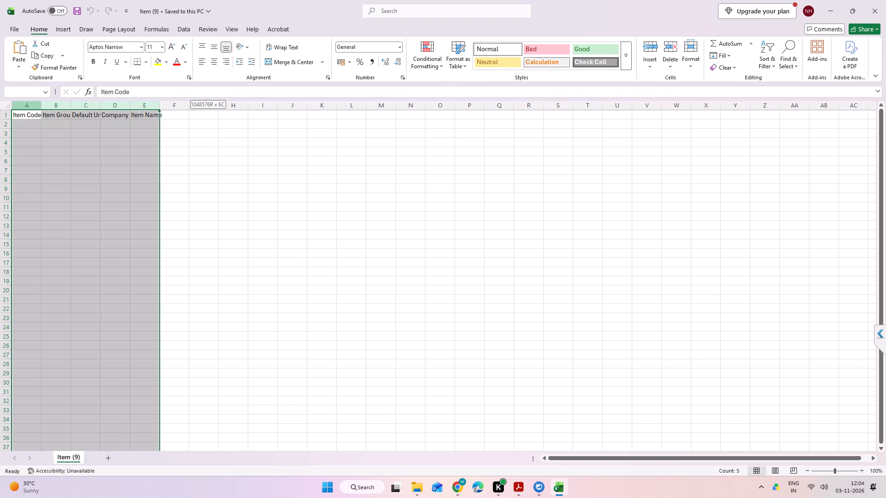
drag(154, 110, 152, 110)
drag(40, 106, 74, 107)
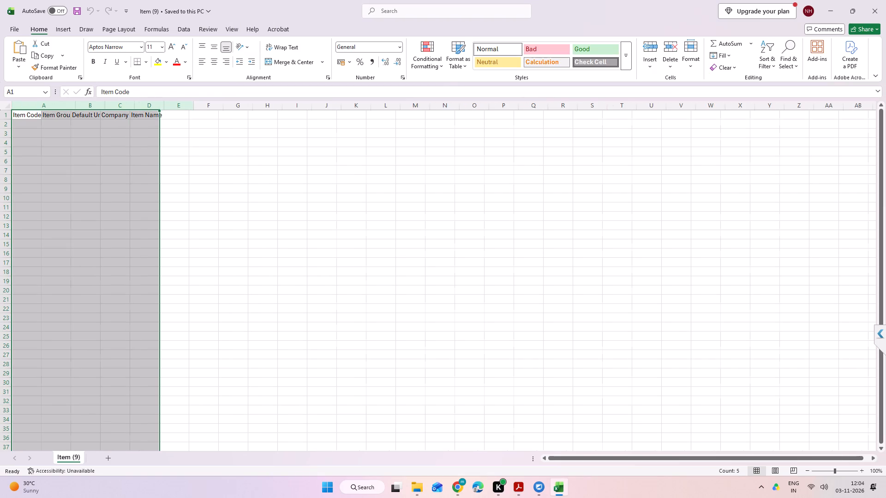
click(136, 104)
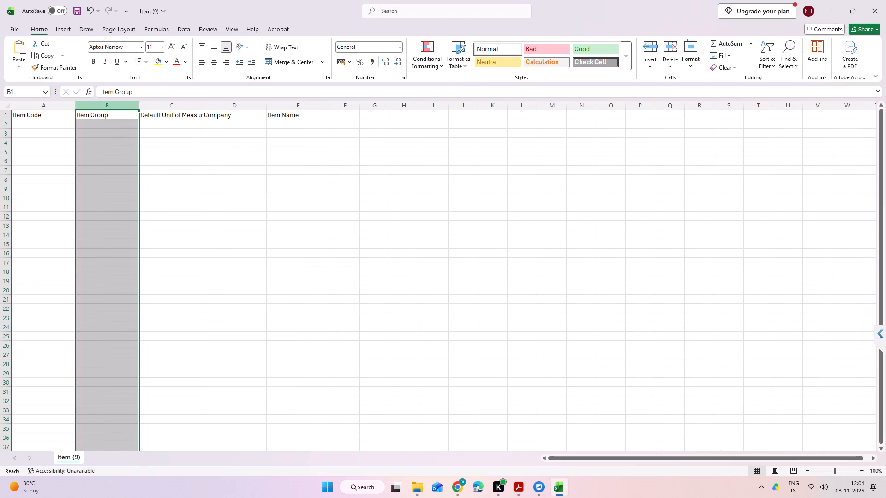
drag(50, 105, 272, 110)
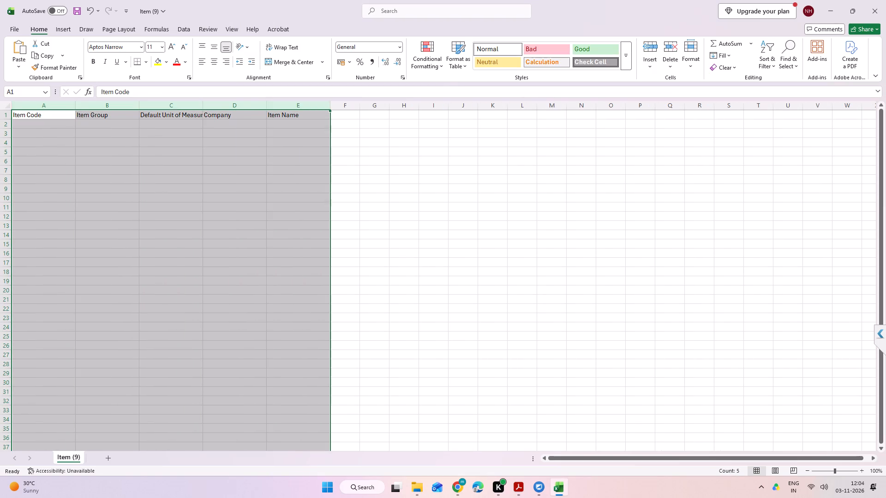
Widen columns A to E equally once more so the full Default Unit of Measure header fits in its column.
drag(267, 106, 323, 107)
click(405, 122)
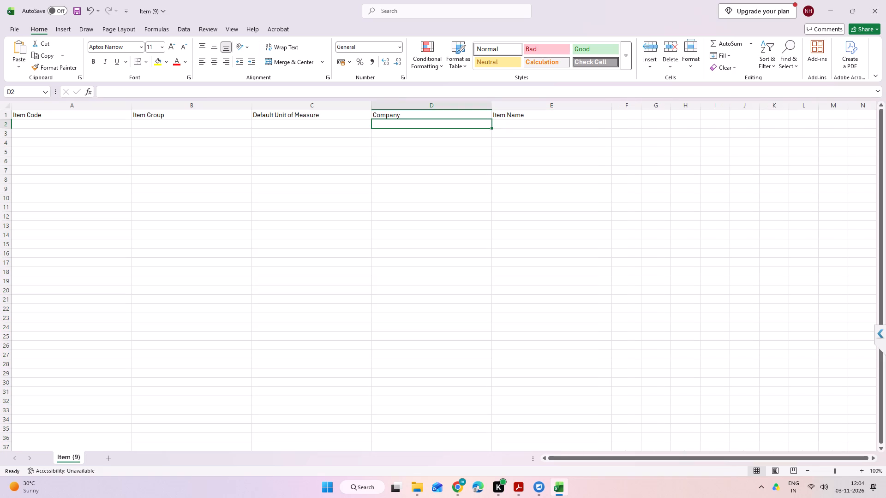
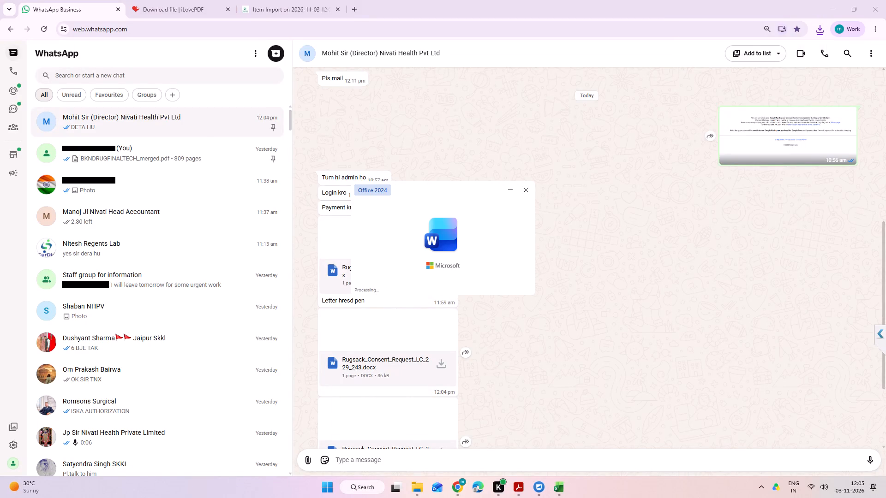
Take the Rugsack_Consent_Letter_Request letter in Word out of Protected View so that it can be edited.
scroll(625, 221, up, 5)
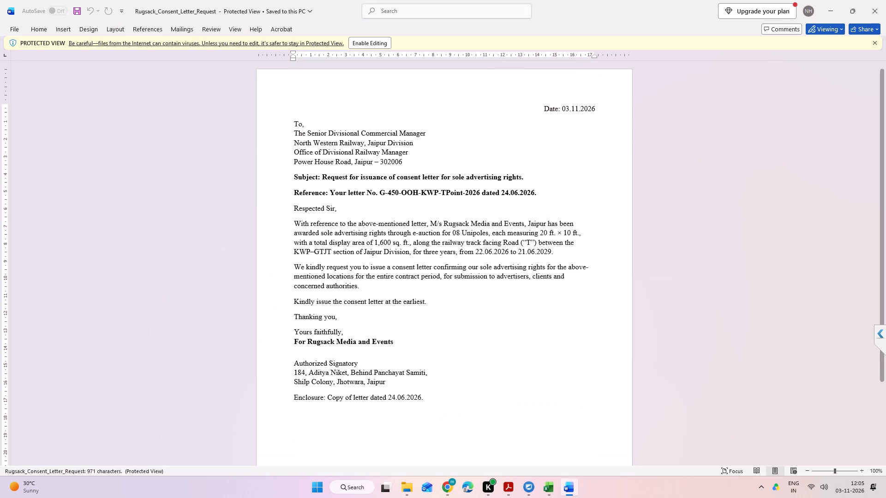
click(370, 49)
click(371, 42)
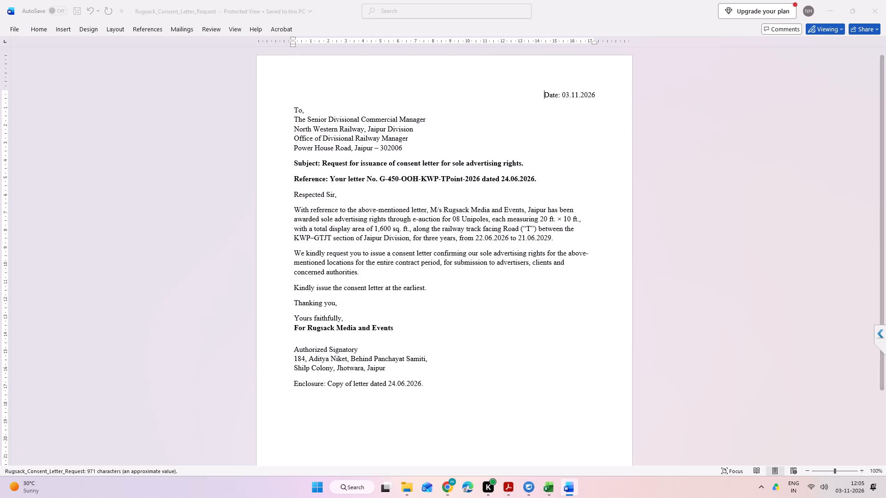
In the Rugsack consent letter in Word, lower the top margin to make room for the letterhead.
drag(3, 136, 4, 156)
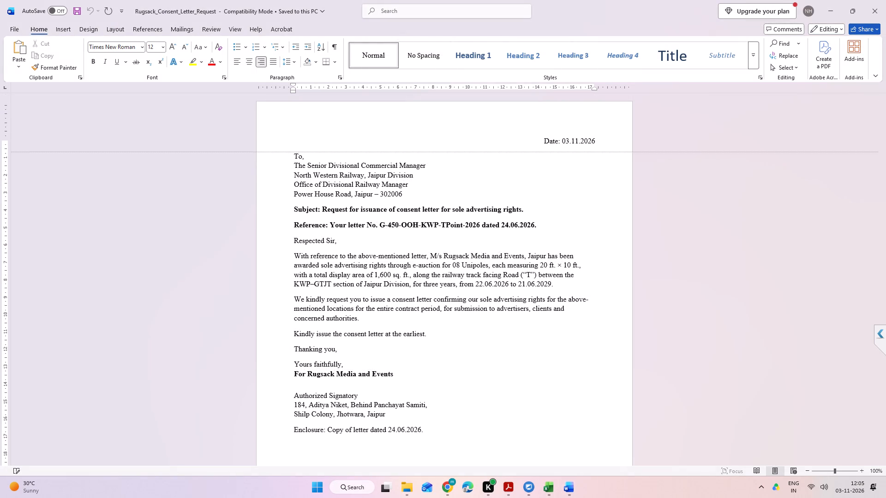
drag(4, 156, 0, 171)
Insert the desktop image Rugsack Media for RSPCB-4_page-0001 (1) into the page header and align it with the page's top-left corner.
double_click(327, 113)
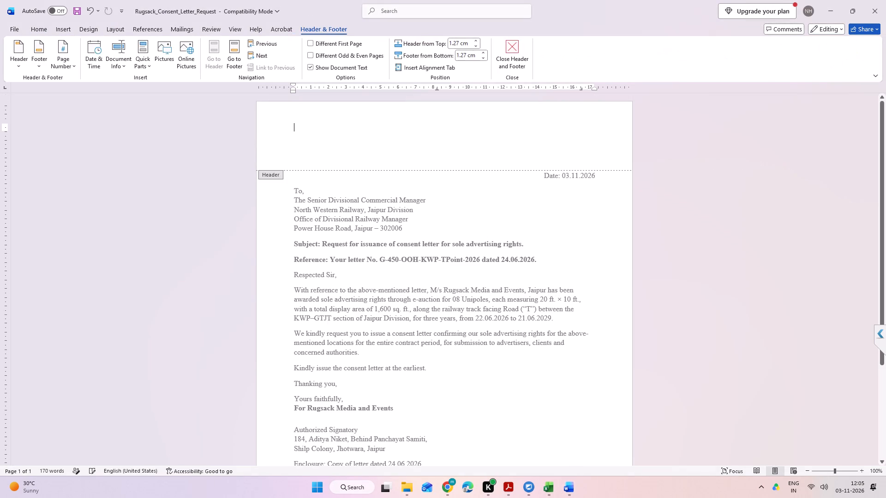
key(super+d)
drag(434, 62, 456, 126)
key(alt+Tab)
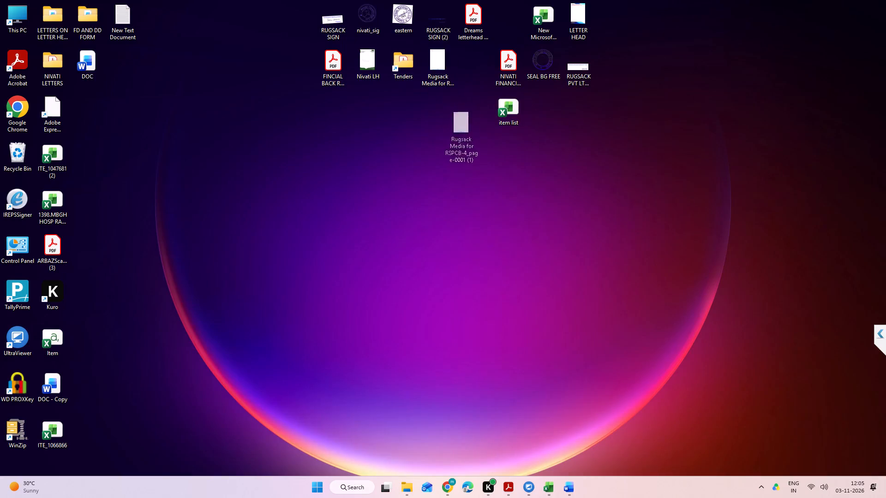
drag(456, 126, 354, 139)
click(398, 151)
drag(402, 156, 373, 156)
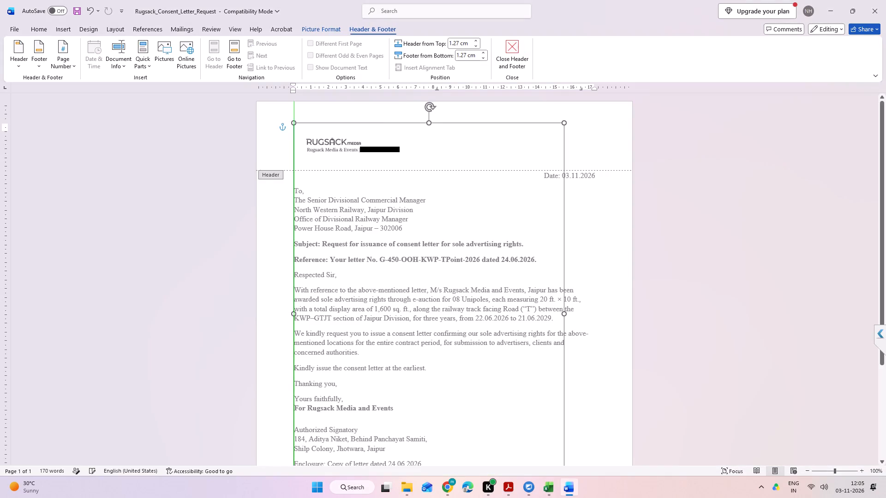
drag(373, 156, 359, 131)
scroll(551, 207, down, 6)
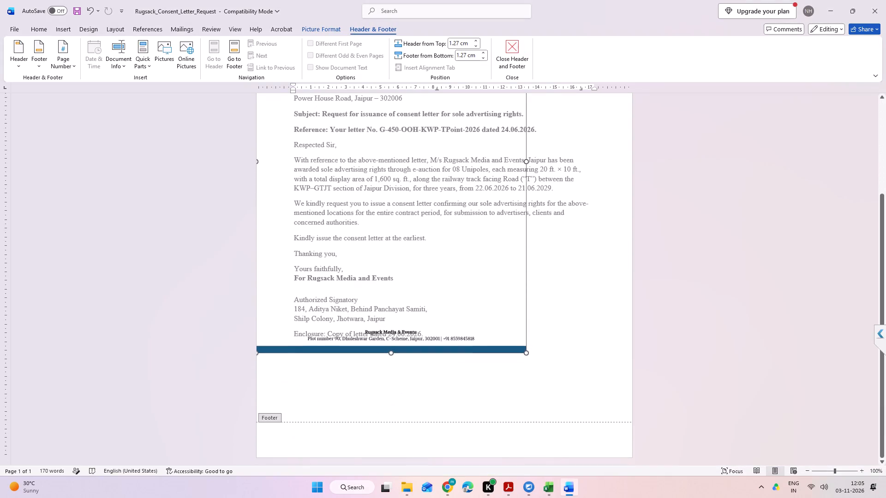
Change the consent letter's paper size to the slightly narrower preset.
click(112, 30)
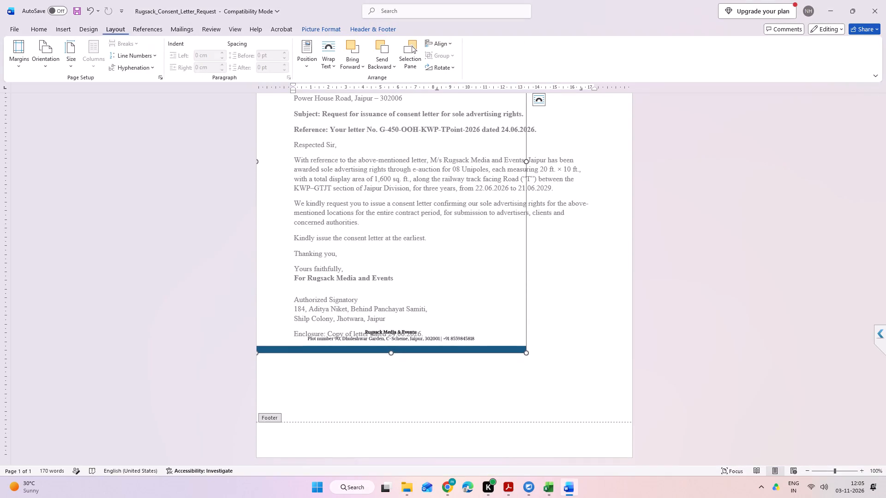
click(71, 68)
click(96, 90)
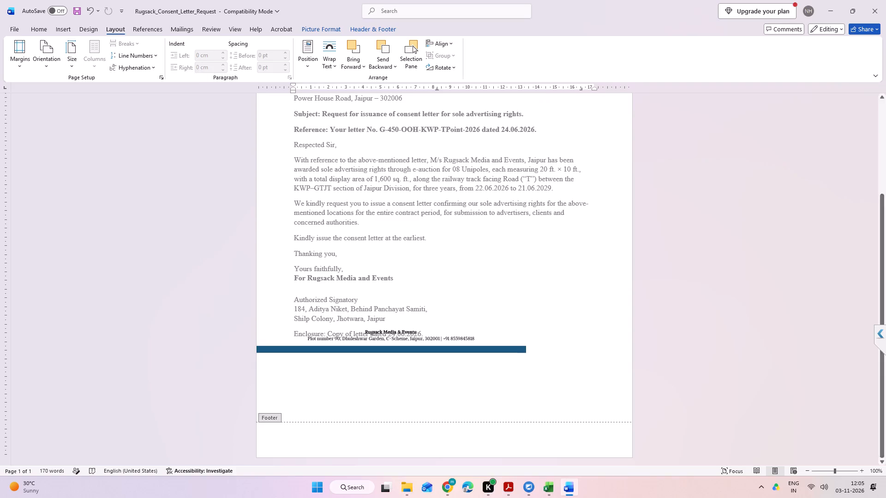
Enlarge the letterhead image in the header to span the full page, and return to the letter body.
click(369, 144)
scroll(406, 167, down, 8)
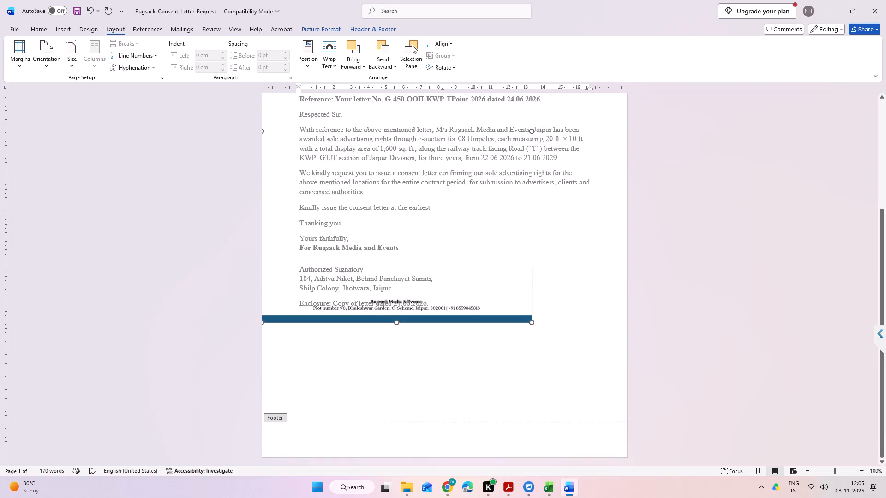
drag(531, 324, 629, 419)
scroll(718, 296, up, 5)
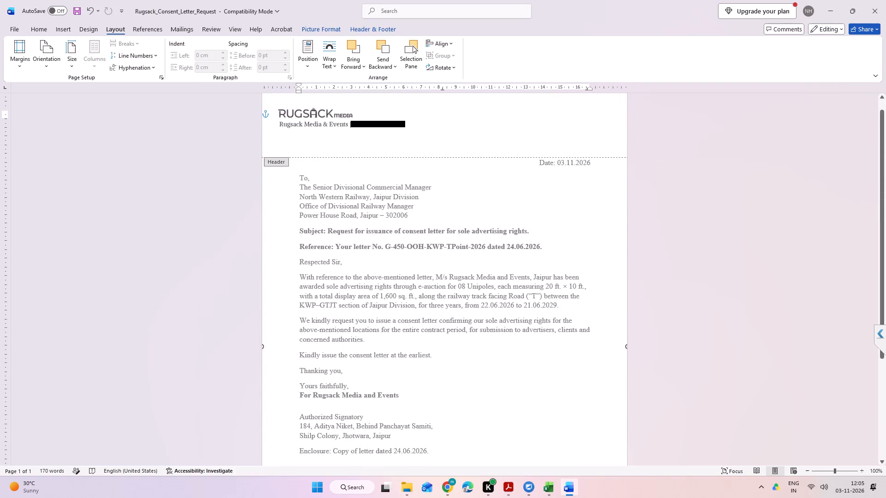
double_click(730, 271)
Slightly increase the line spacing of the entire letter body with a preset spacing.
key(ctrl+a)
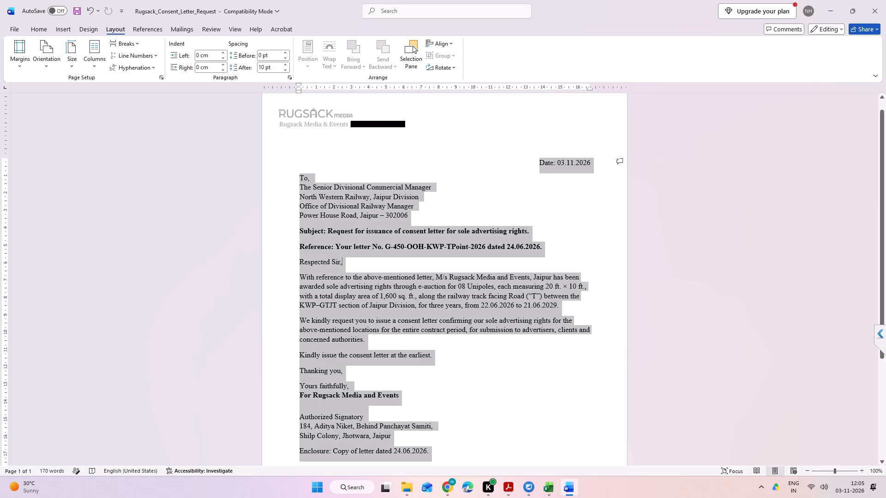
click(54, 26)
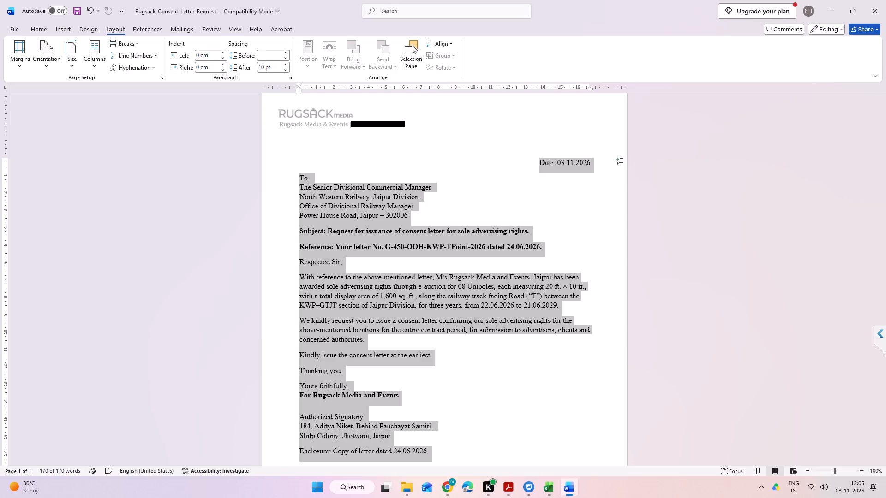
click(38, 27)
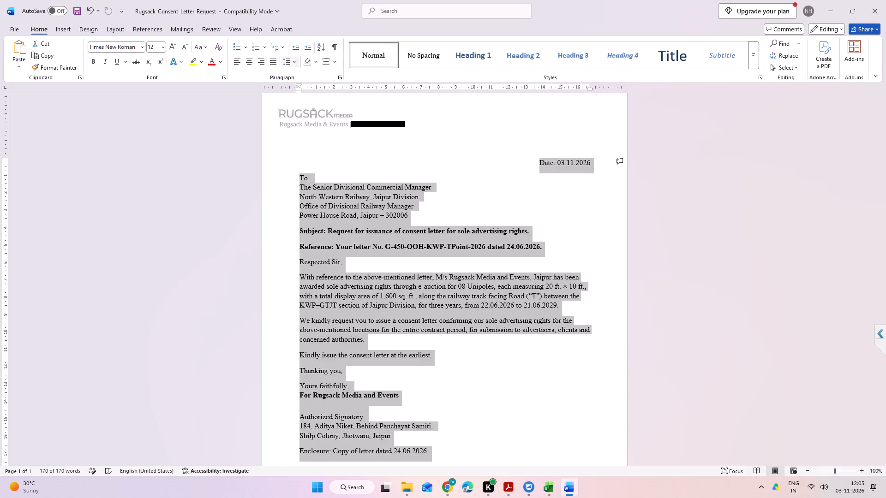
click(294, 64)
click(303, 85)
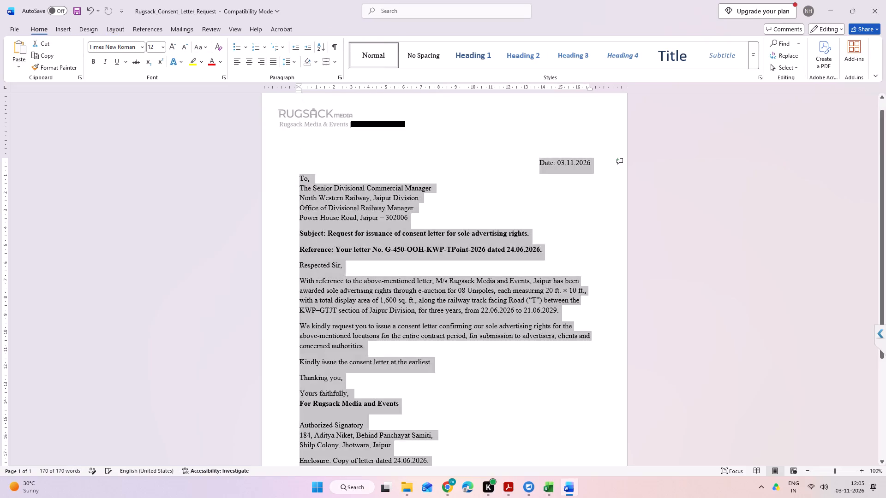
click(705, 221)
Insert the RUGSACK SIGN (2) image from the desktop into the body of the consent letter.
scroll(705, 221, down, 4)
key(super+d)
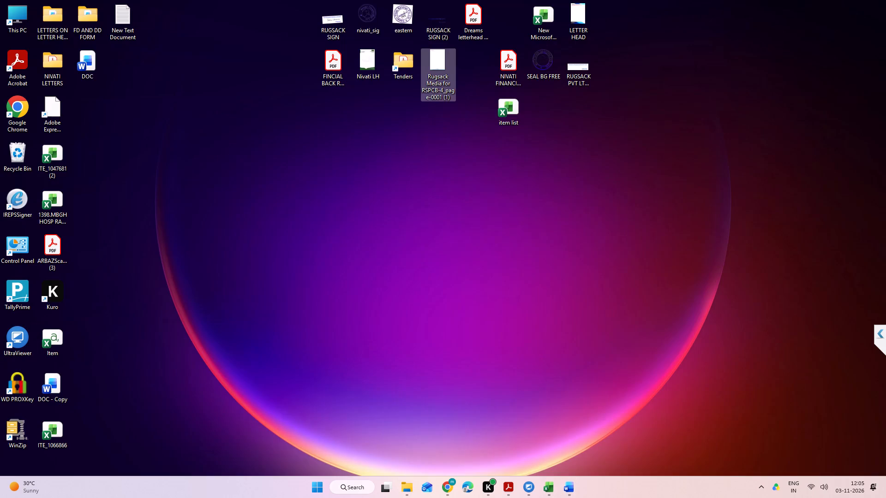
drag(439, 22, 519, 133)
key(alt+Tab)
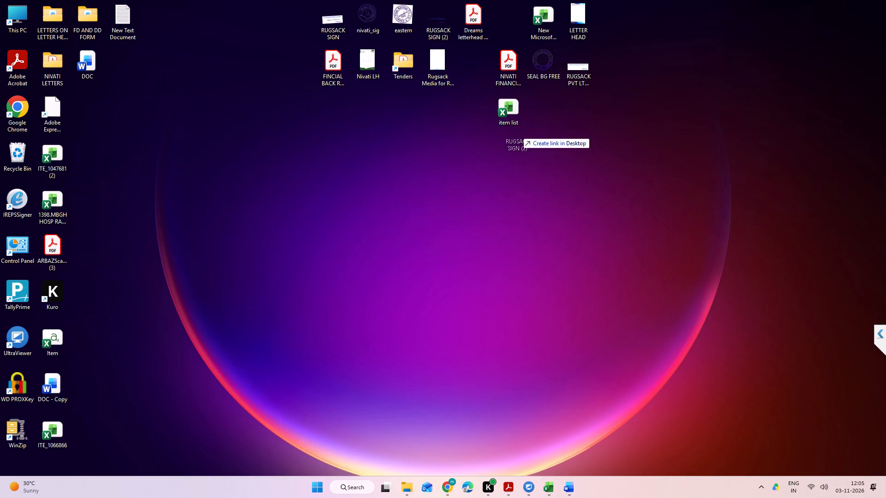
drag(519, 133, 486, 254)
Shrink the signature stamp image and place it below Yours faithfully, beside the Authorized Signatory block.
click(503, 114)
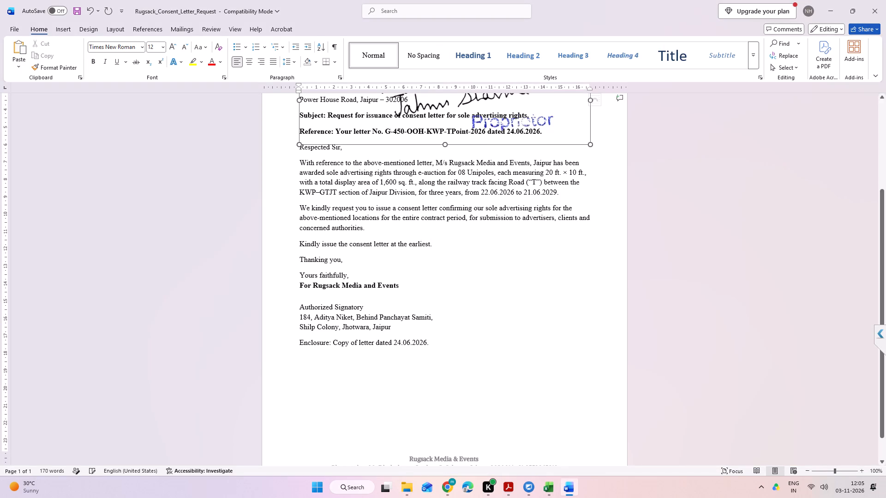
drag(532, 117, 543, 282)
drag(602, 311, 505, 287)
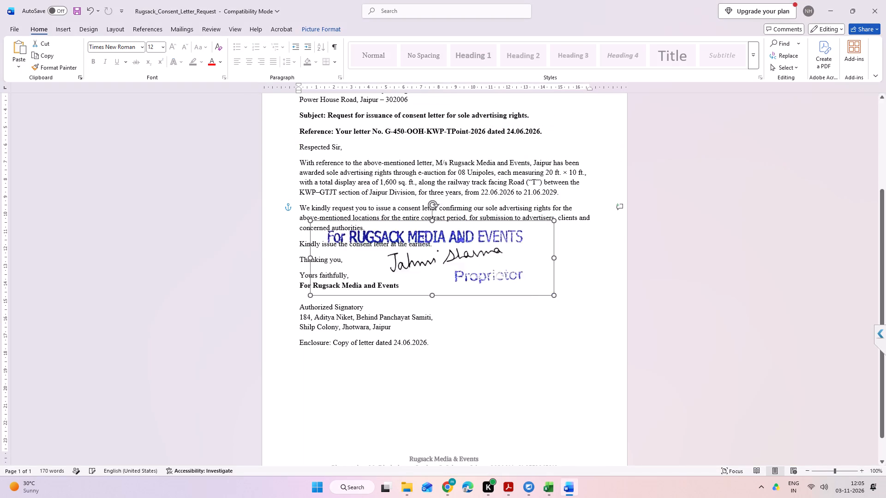
drag(505, 287, 435, 260)
drag(401, 242, 474, 295)
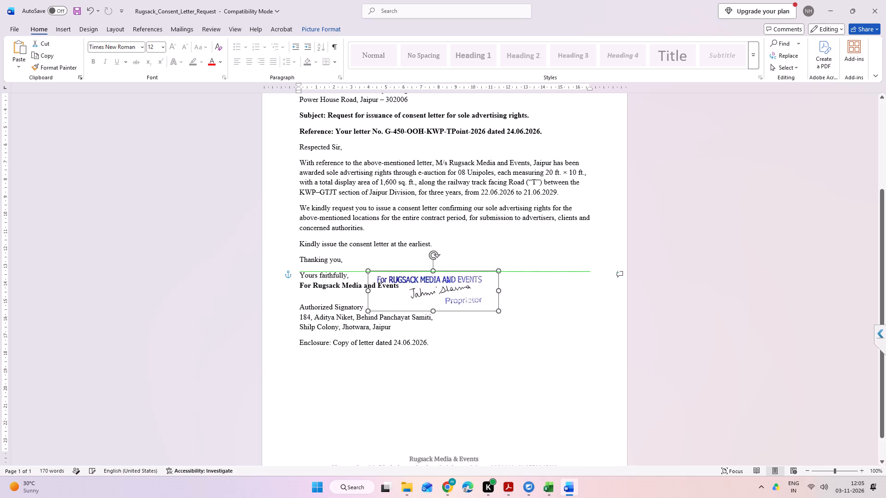
drag(474, 295, 473, 308)
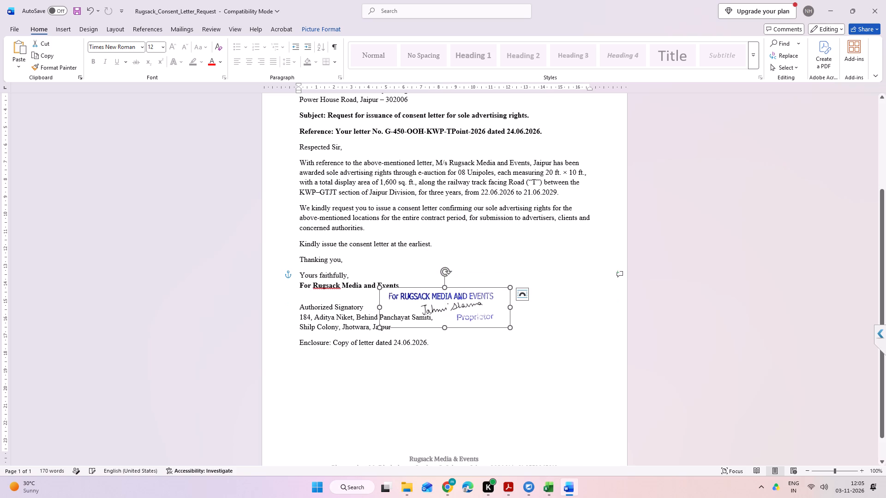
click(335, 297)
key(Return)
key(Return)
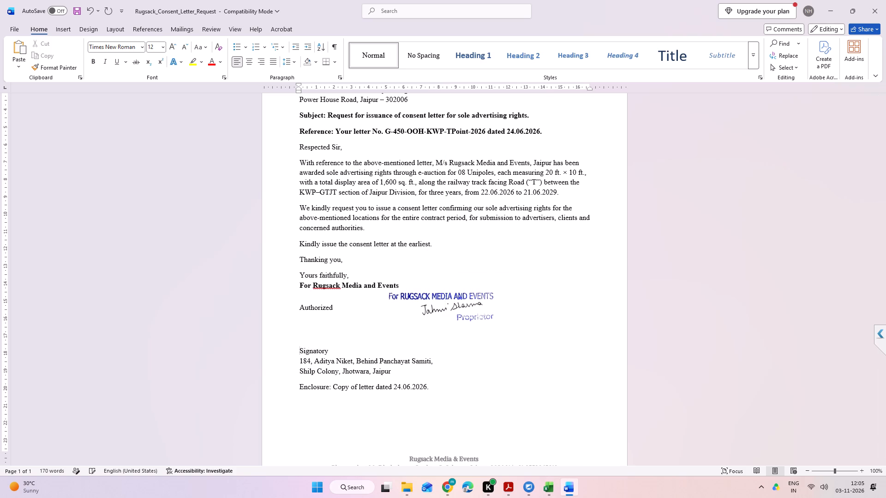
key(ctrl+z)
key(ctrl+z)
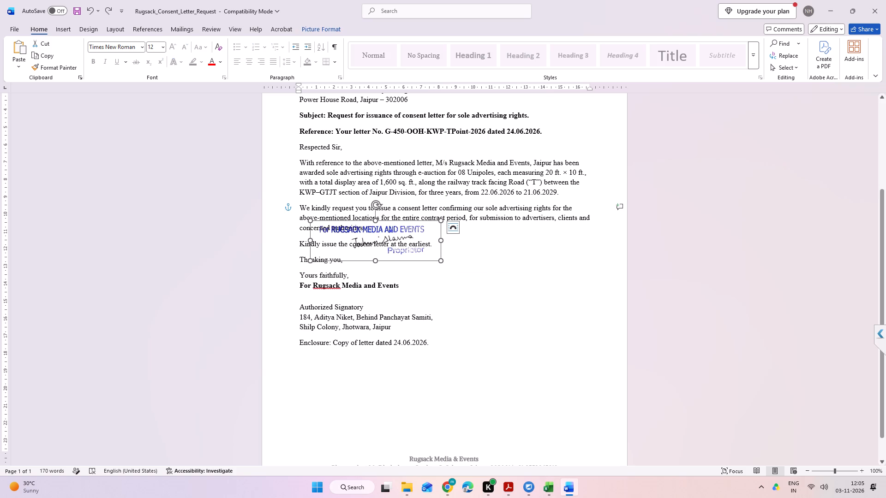
Insert three blank lines above Authorized Signatory and move the signature stamp into the gap, left-aligned just above that line.
click(307, 300)
click(301, 305)
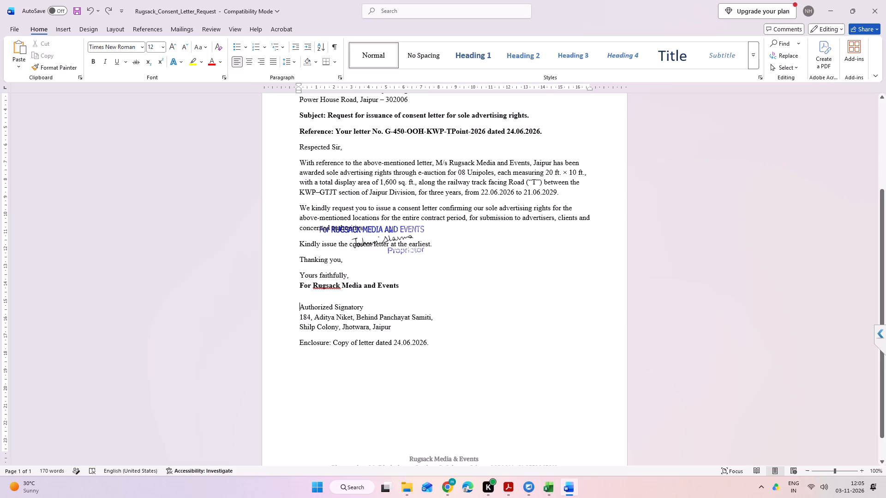
key(Return)
key(Return)
key(Return)
click(400, 240)
drag(409, 235, 398, 328)
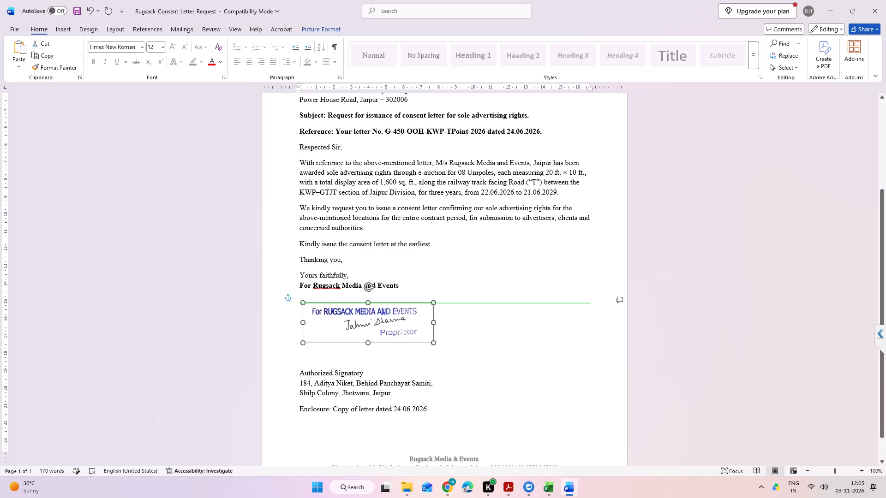
drag(398, 328, 395, 340)
click(534, 307)
Save the consent letter as a PDF named Rugsack_Consent_Letter_Request in Downloads and check the published page down to its end.
click(19, 29)
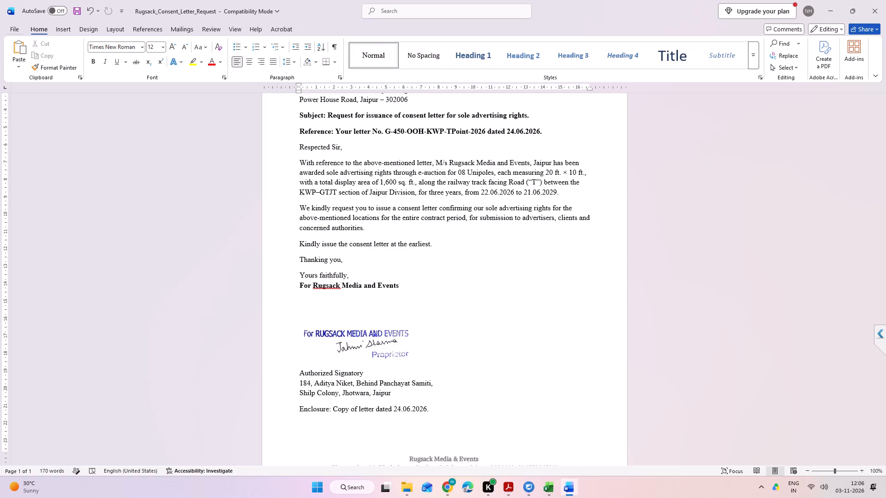
click(36, 151)
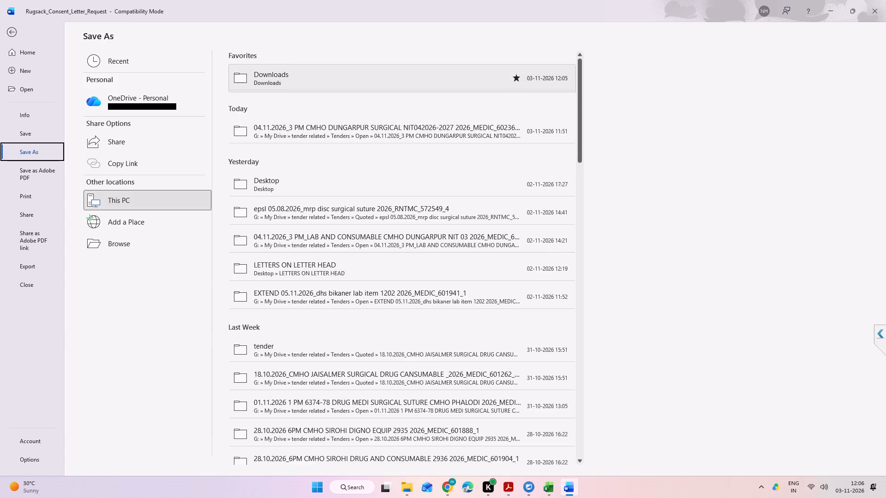
click(317, 84)
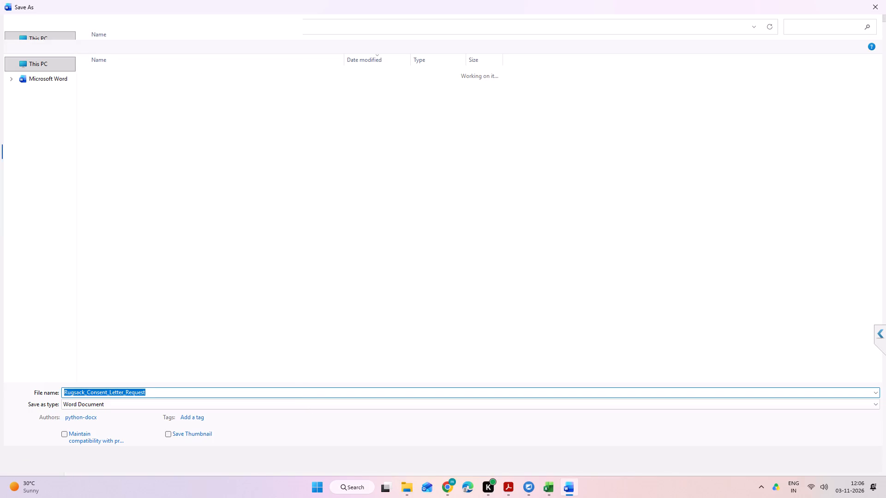
click(120, 401)
click(101, 327)
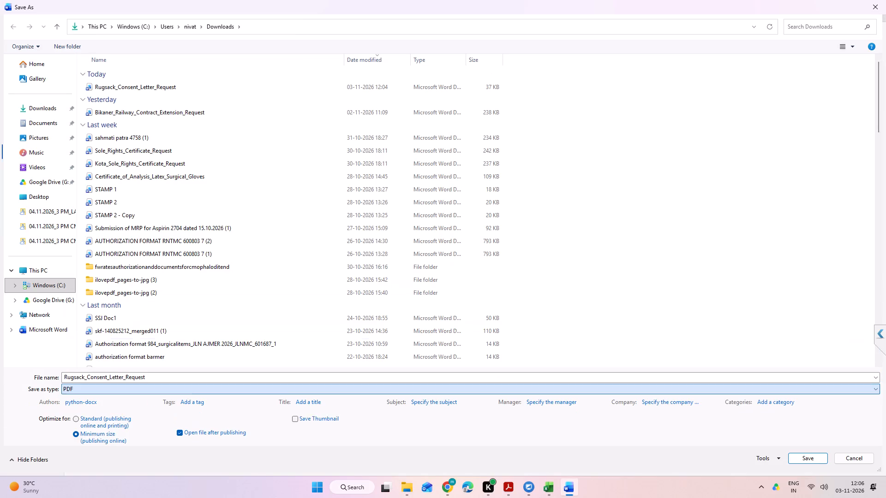
click(809, 456)
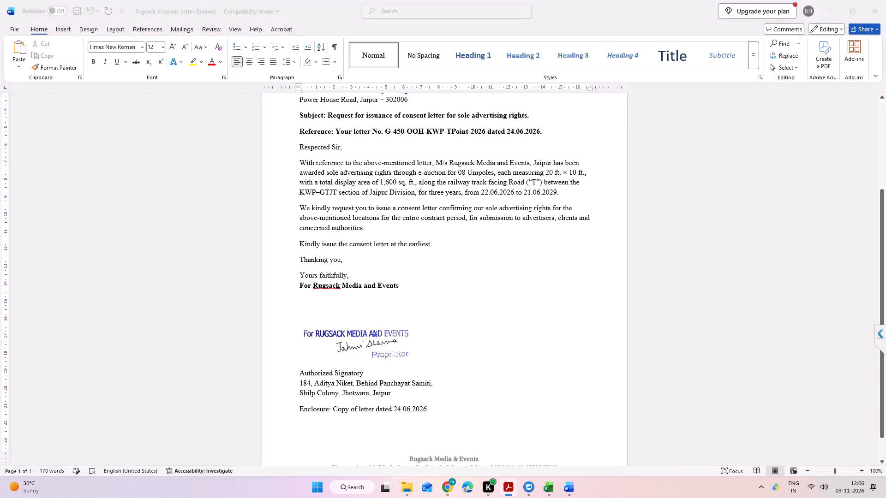
ctrl+scroll(642, 273, down, 1)
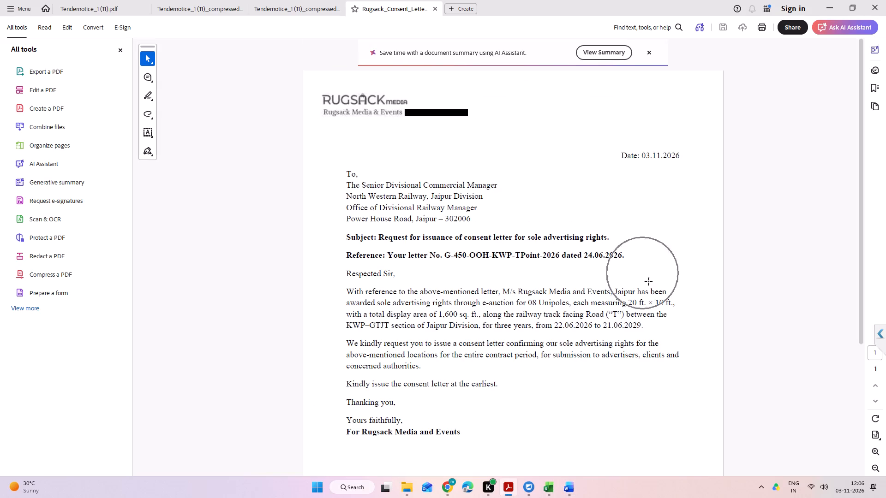
click(812, 281)
Switch from the exported PDF to another open window.
key(alt+Tab)
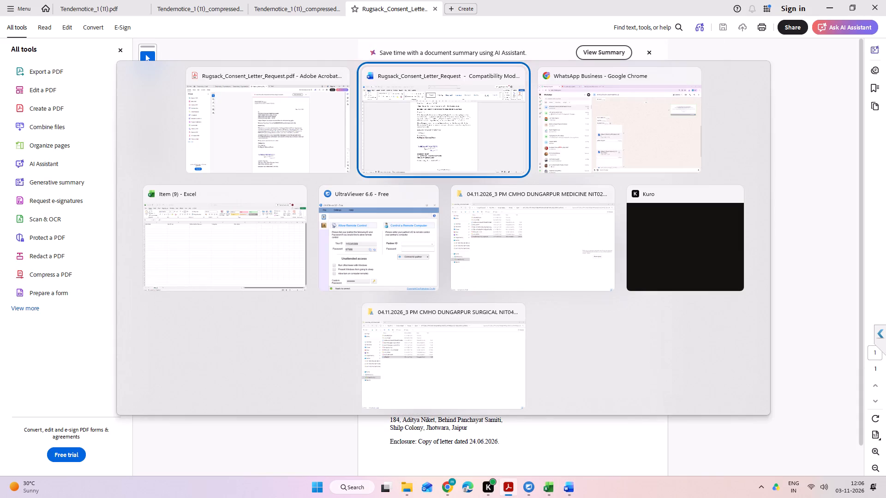